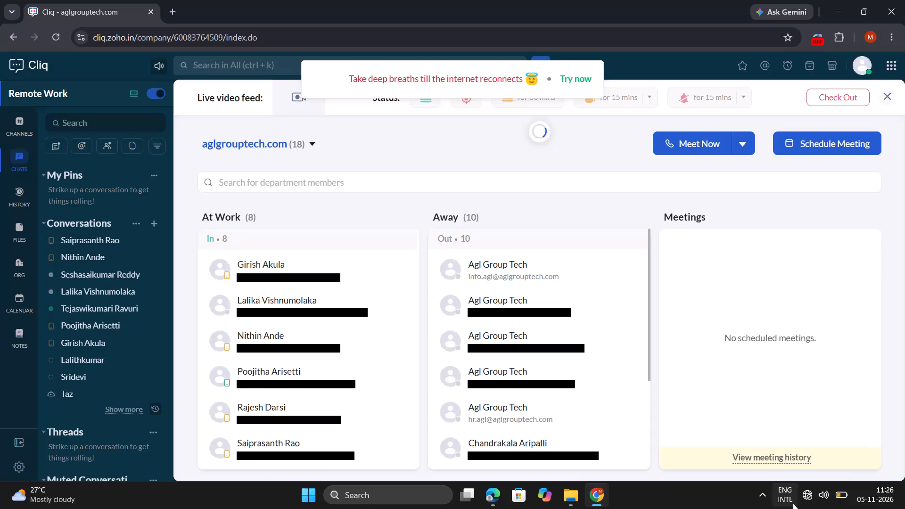
# Restart the Wi-Fi and connect the computer to the AndroidShare_YJ network.
pyautogui.click(806, 493)
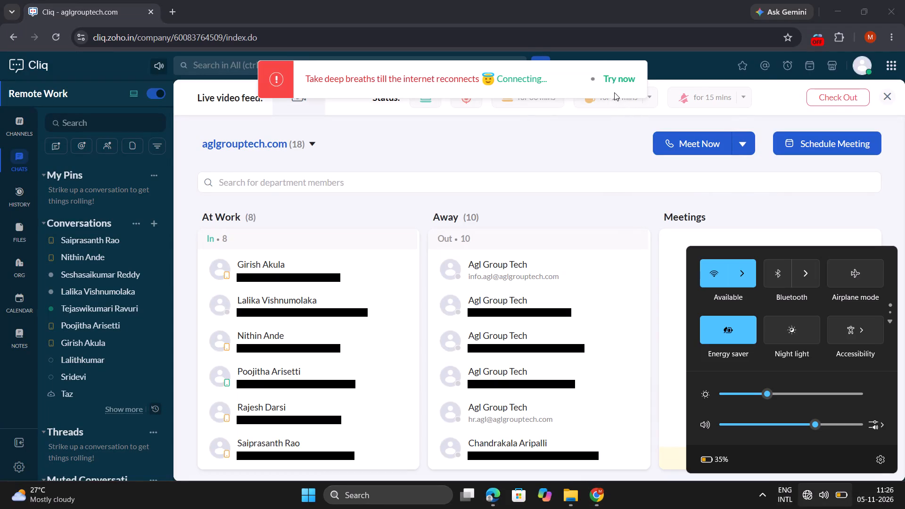
pyautogui.click(743, 287)
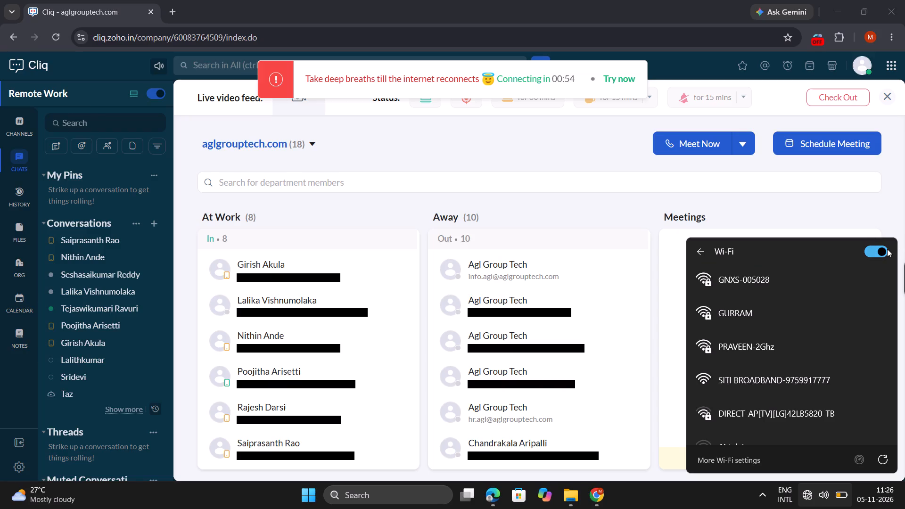
pyautogui.click(887, 249)
pyautogui.click(887, 249)
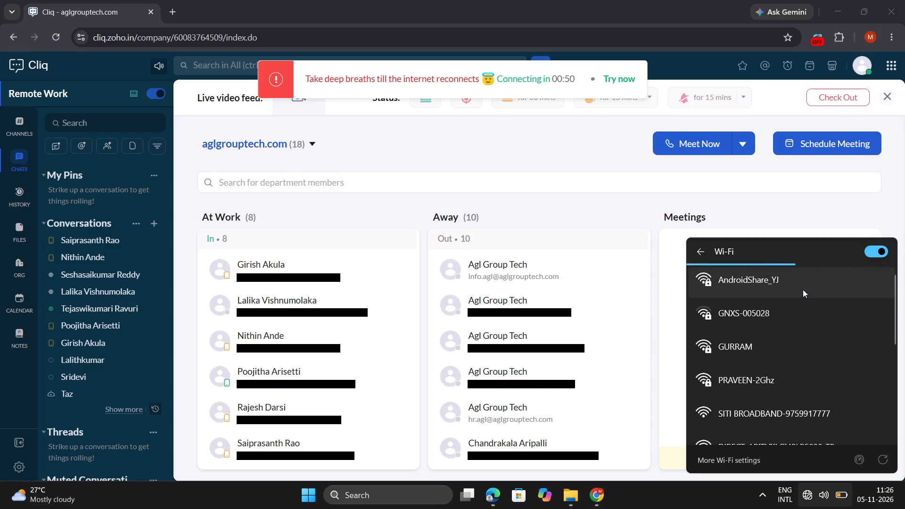
pyautogui.click(803, 289)
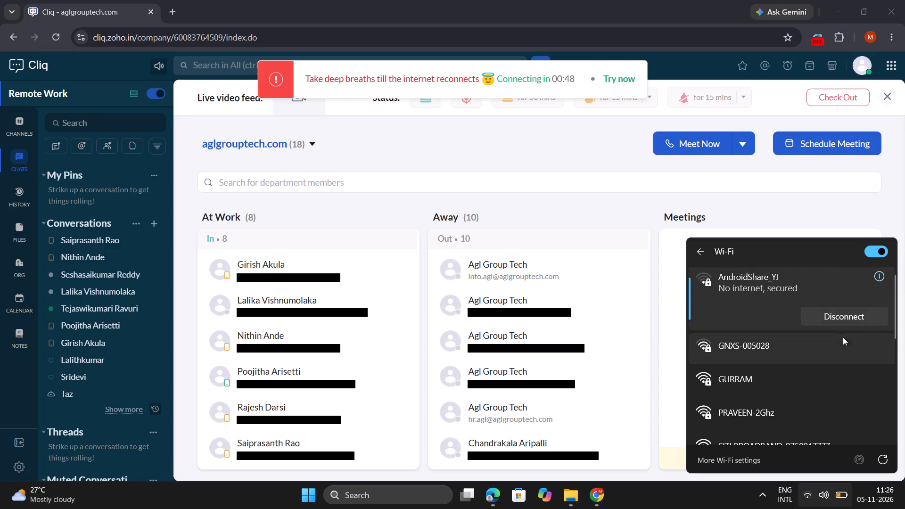
pyautogui.click(769, 191)
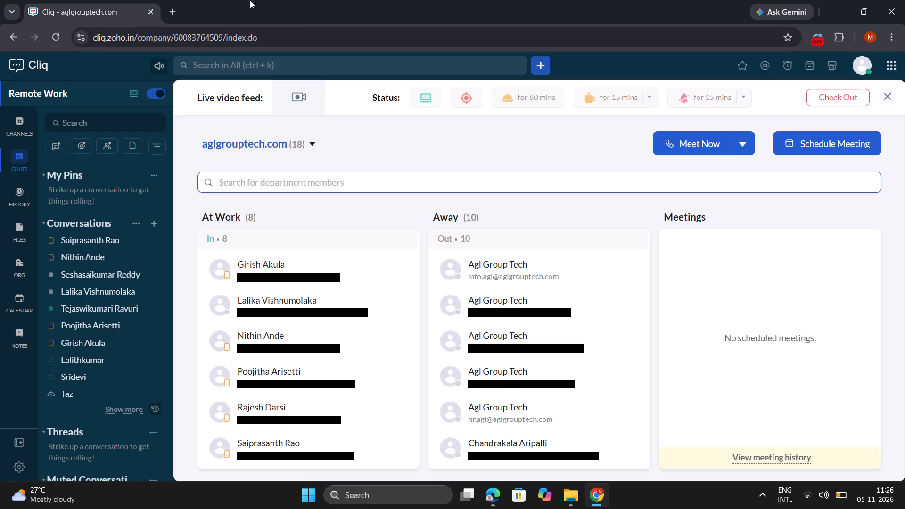
# Open a new browser tab.
pyautogui.click(172, 16)
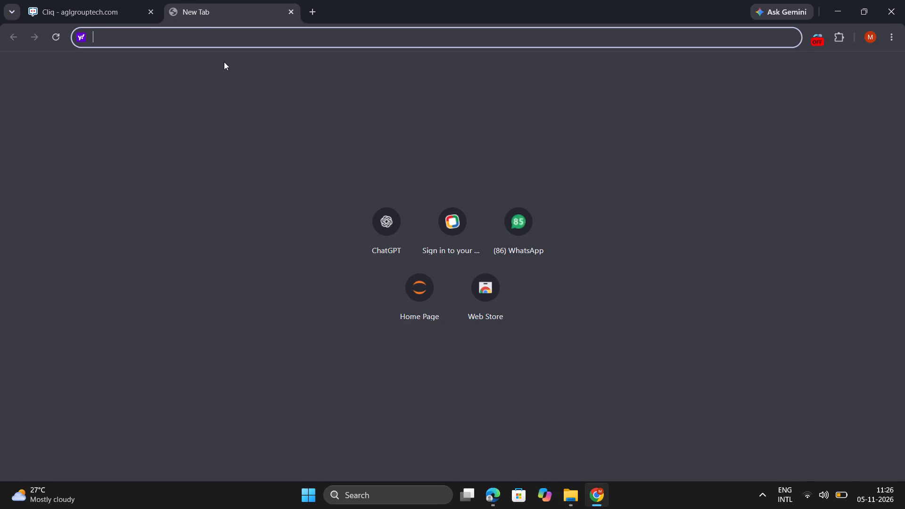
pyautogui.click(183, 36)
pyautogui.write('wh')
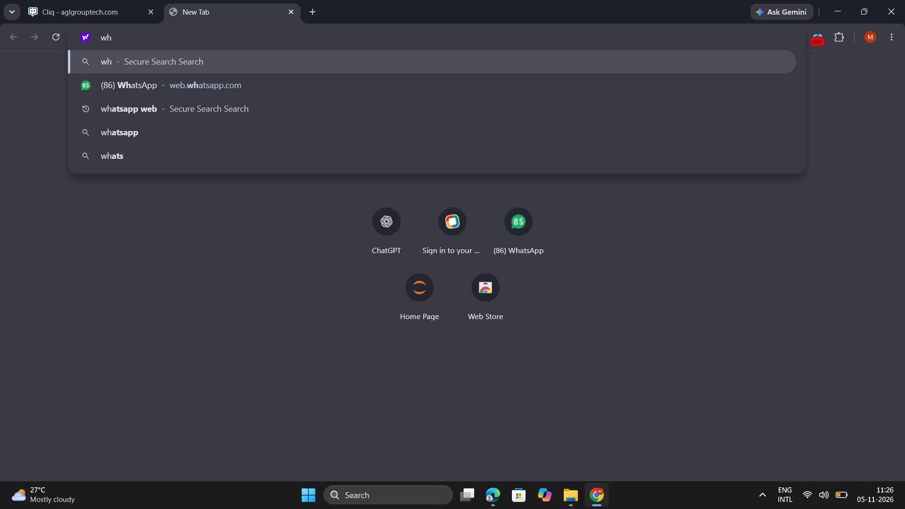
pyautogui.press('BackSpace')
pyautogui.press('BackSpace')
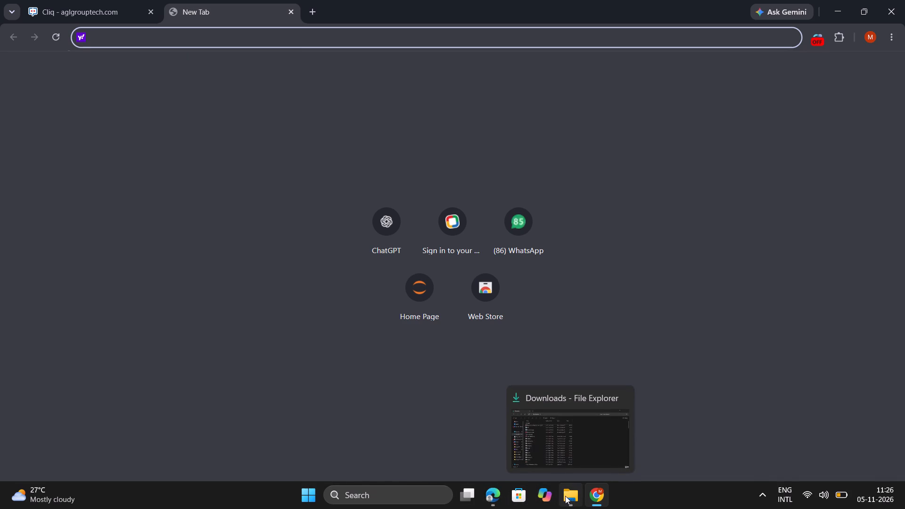
# Switch to the Downloads folder in File Explorer.
pyautogui.click(542, 443)
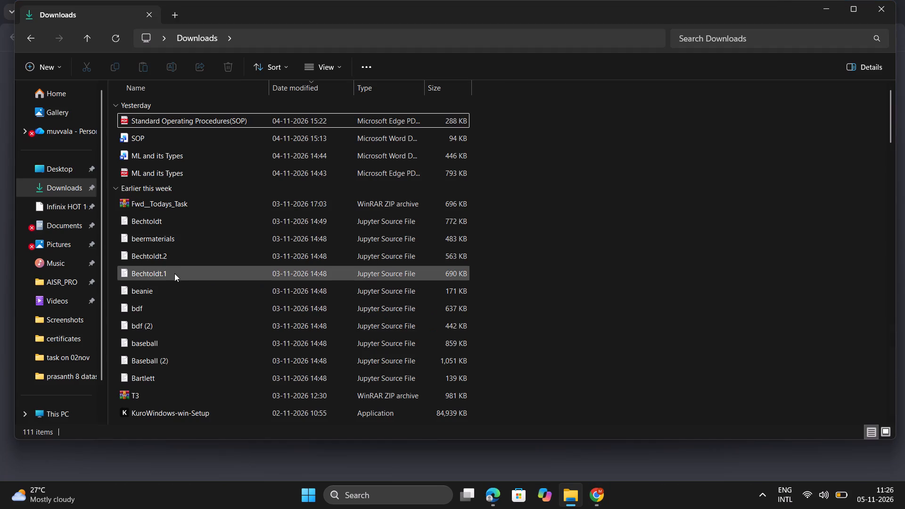
# Open the SOP Word document from the Downloads folder and dismiss the Office support notice.
pyautogui.click(72, 196)
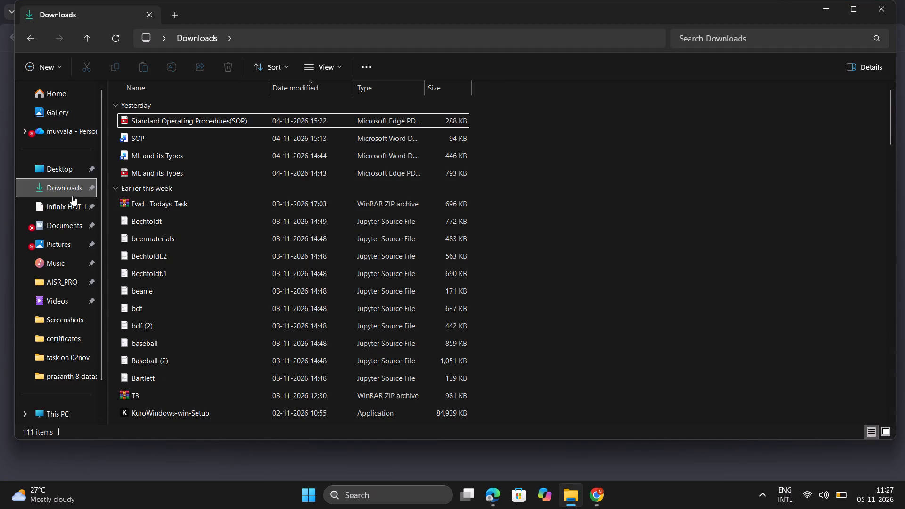
pyautogui.click(72, 192)
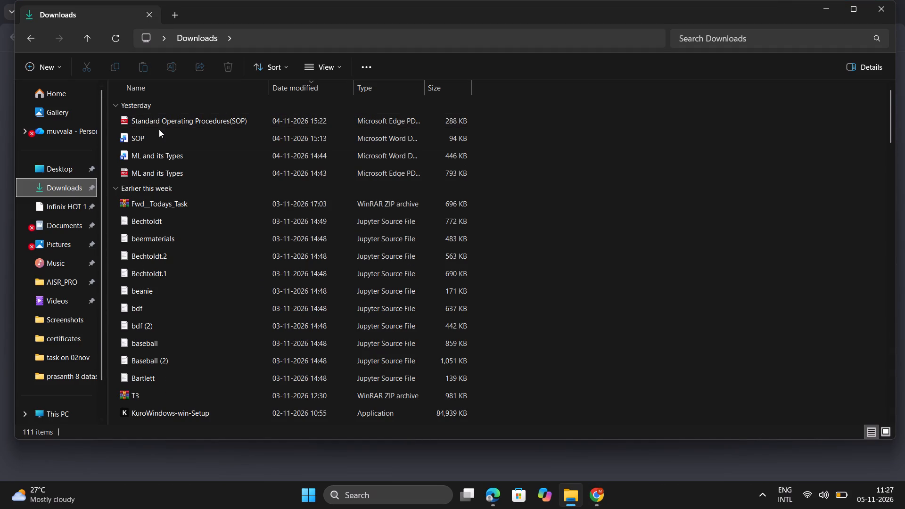
pyautogui.click(144, 145)
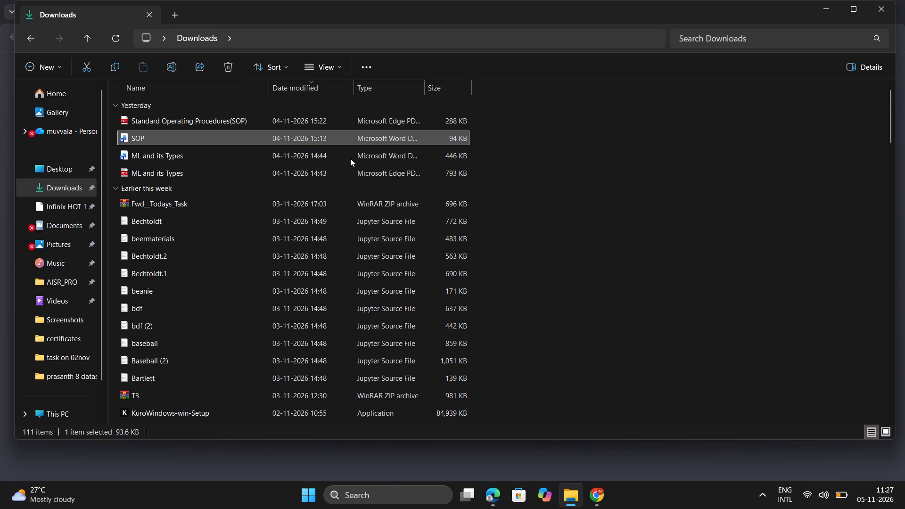
pyautogui.click(342, 140)
pyautogui.doubleClick(136, 134)
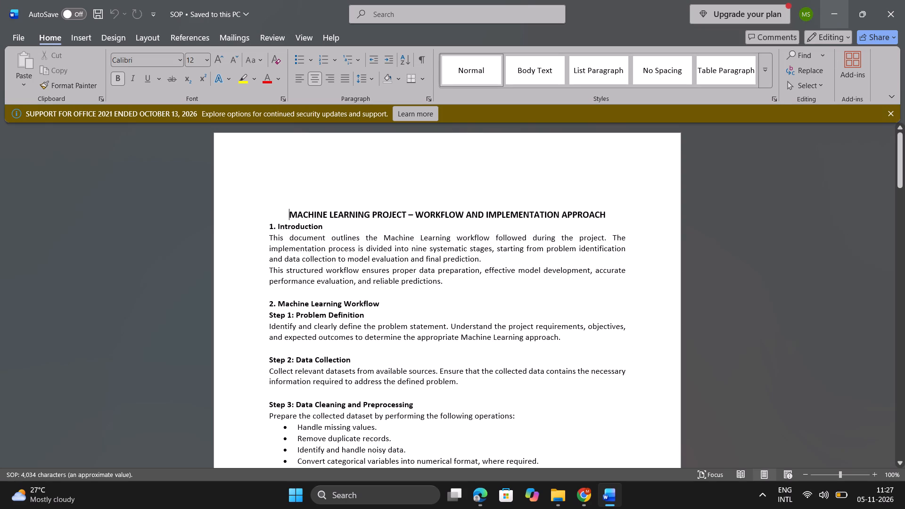
pyautogui.click(888, 112)
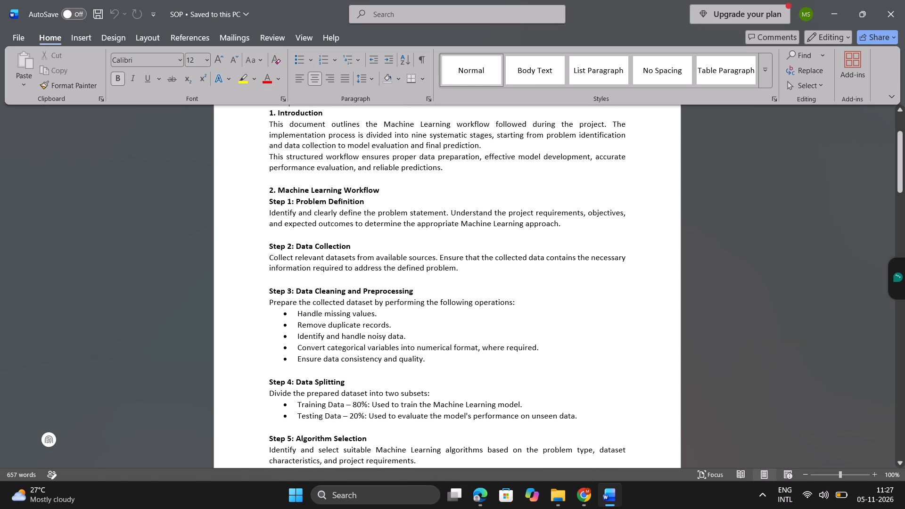
# Read through the machine learning SOP, examining its workflow stages, expected outcome, conclusion and troubleshooting sections.
pyautogui.scroll(1, 525, 297)
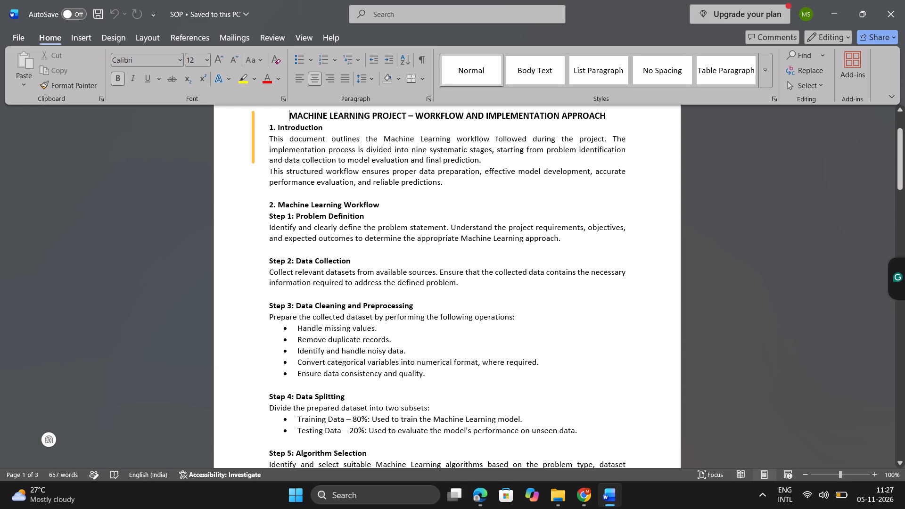
pyautogui.scroll(-2, 479, 308)
pyautogui.scroll(-3, 483, 201)
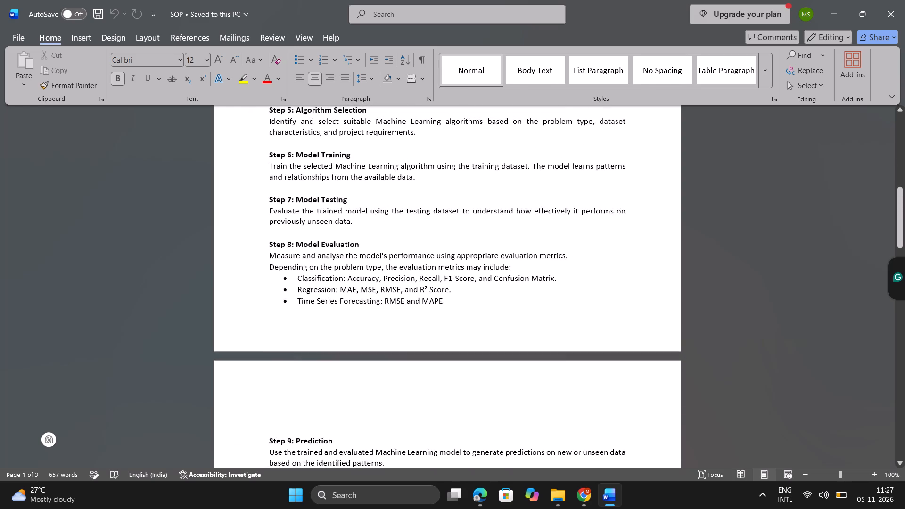
pyautogui.scroll(-4, 483, 201)
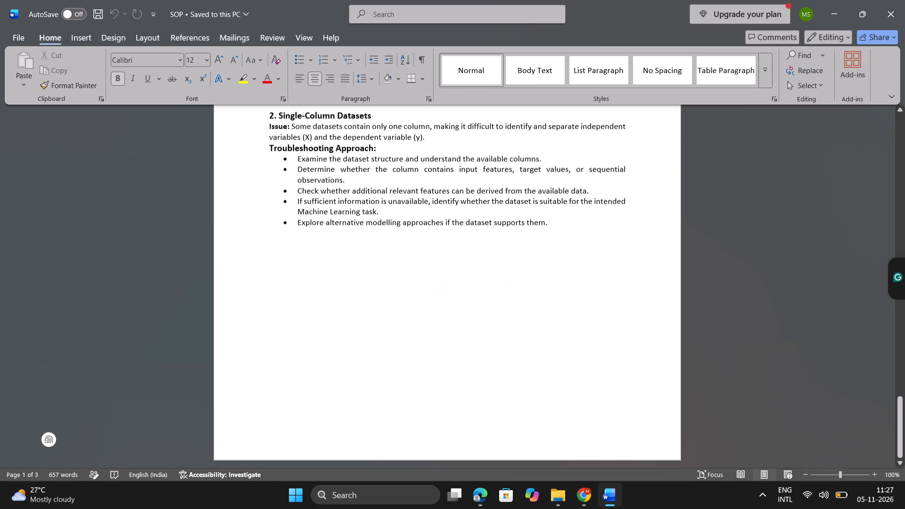
pyautogui.scroll(10, 483, 201)
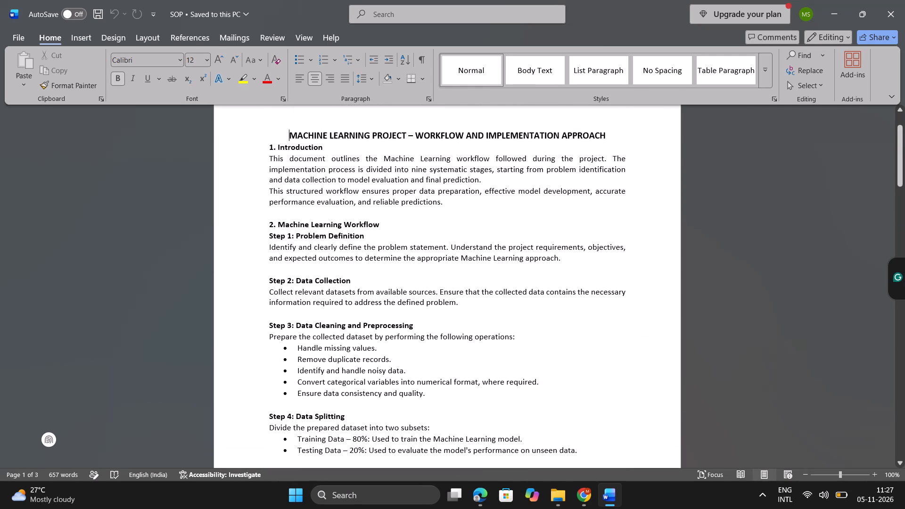
pyautogui.scroll(1, 483, 201)
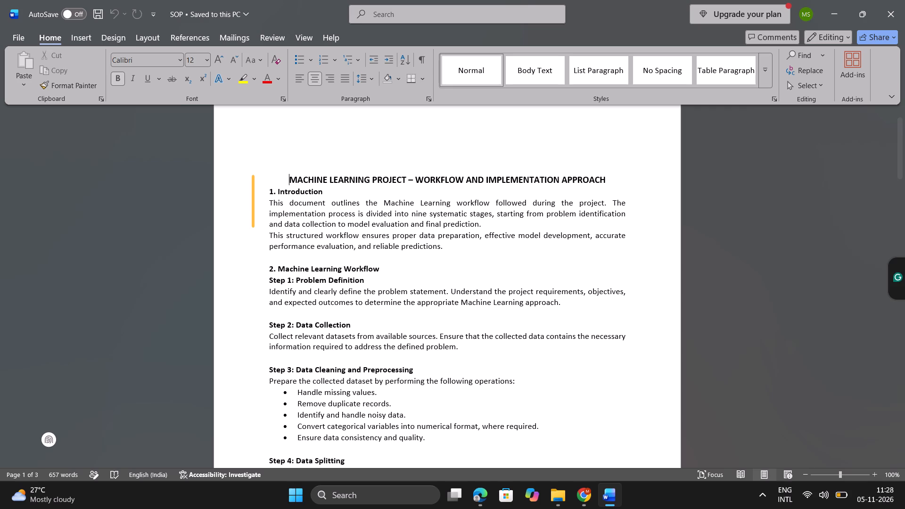
pyautogui.scroll(-2, 485, 253)
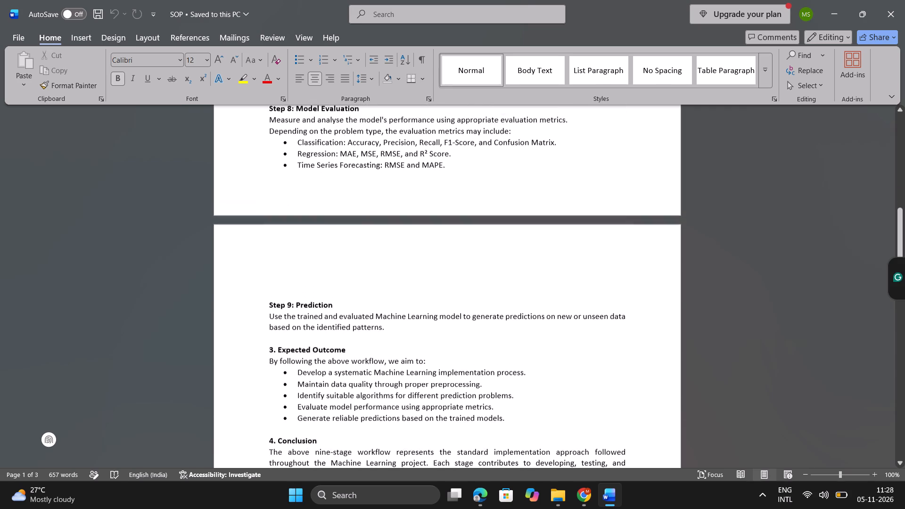
pyautogui.scroll(-2, 485, 253)
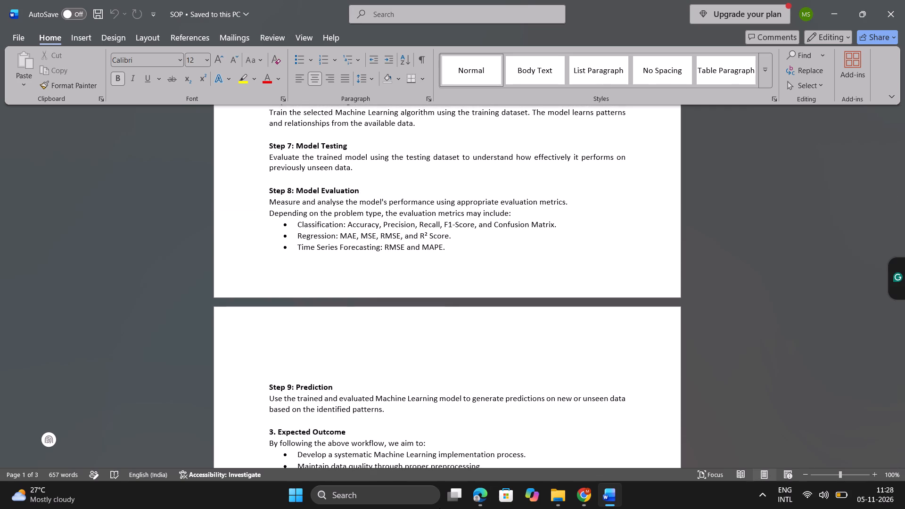
# Minimize the SOP document and the Downloads window to return to the new tab in Chrome.
pyautogui.click(836, 20)
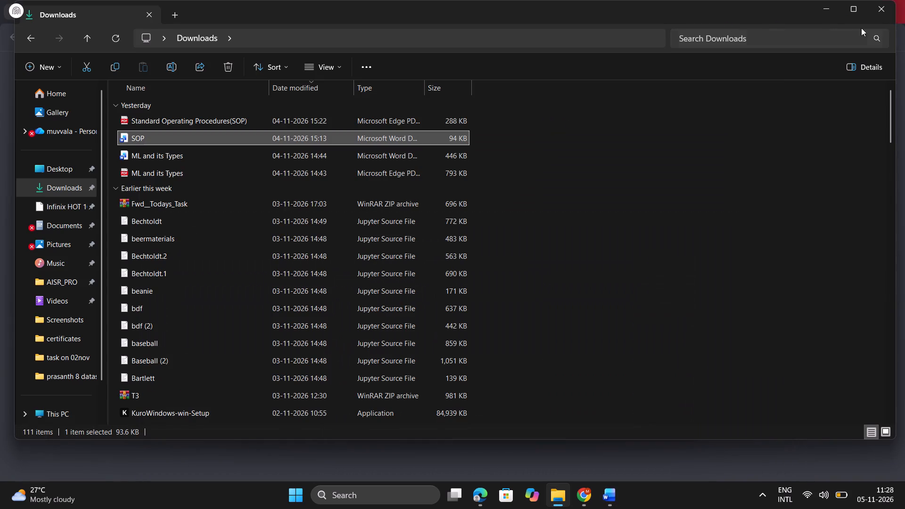
pyautogui.click(831, 15)
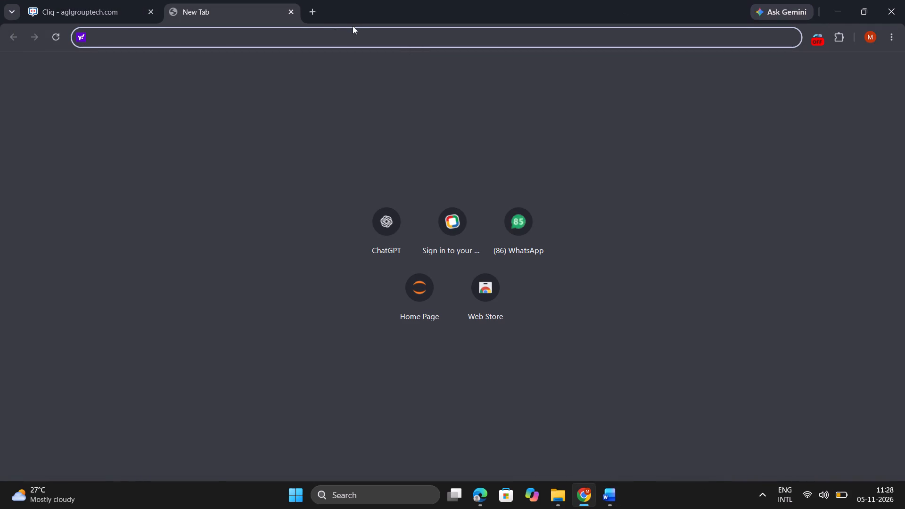
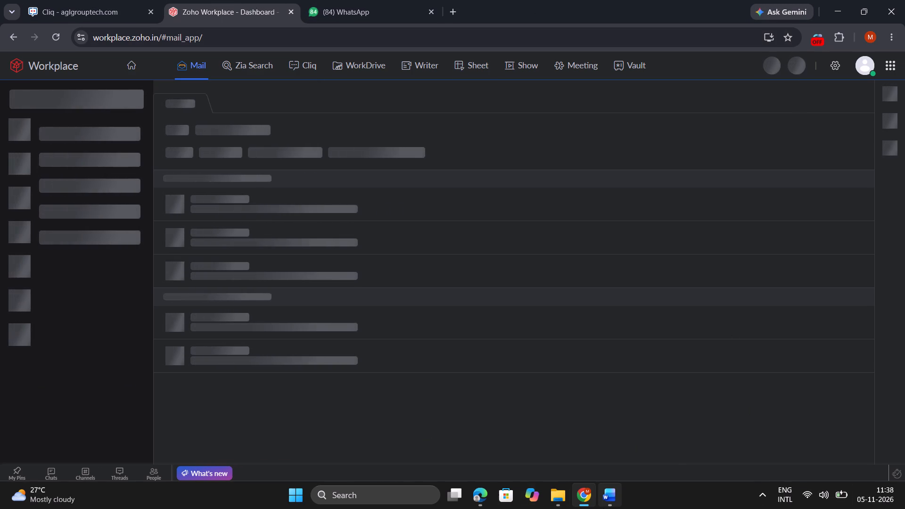
# Switch to the SOP document in Word and review its introduction, workflow stages, expected outcome and conclusion.
pyautogui.click(584, 421)
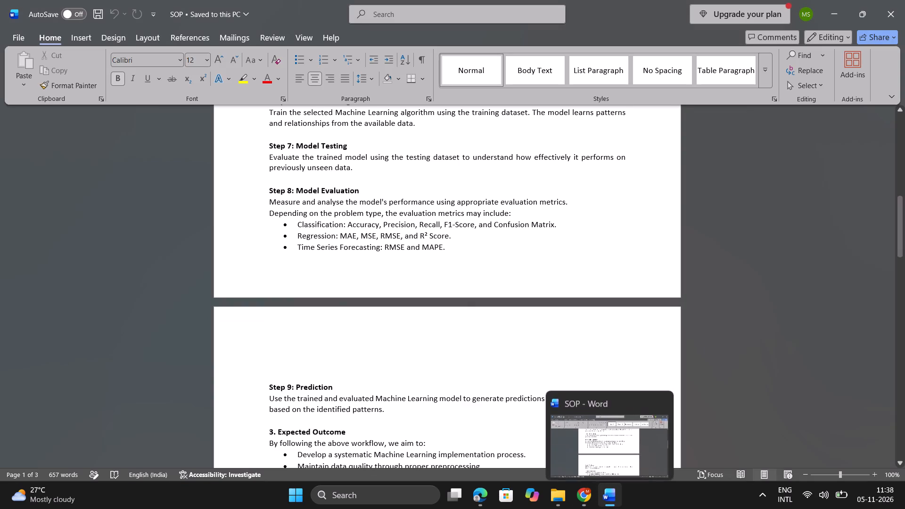
pyautogui.scroll(3, 548, 340)
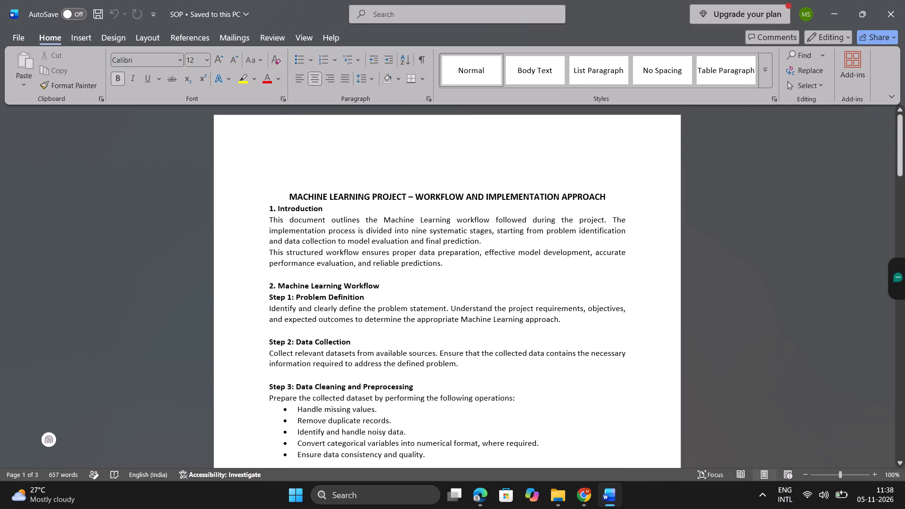
pyautogui.hscroll(-2, 548, 340)
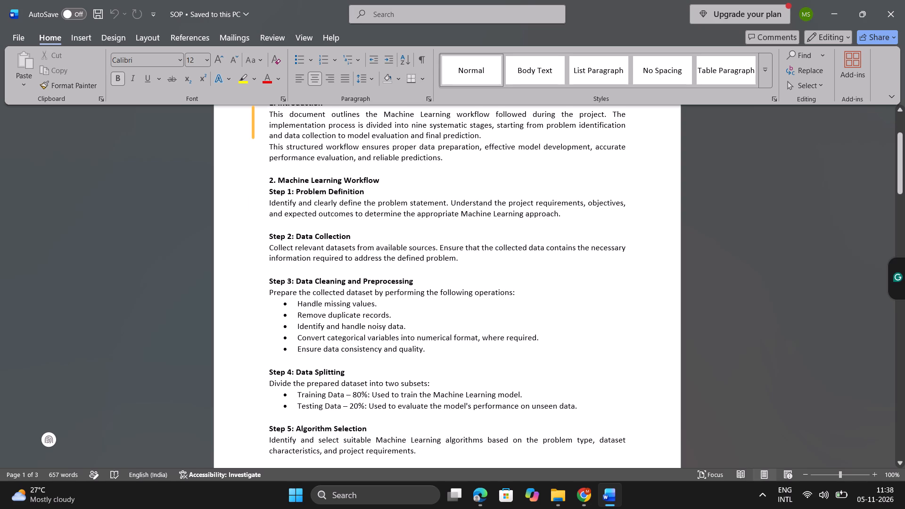
pyautogui.rightClick(643, 236)
pyautogui.scroll(-1, 643, 236)
pyautogui.hscroll(-1, 643, 236)
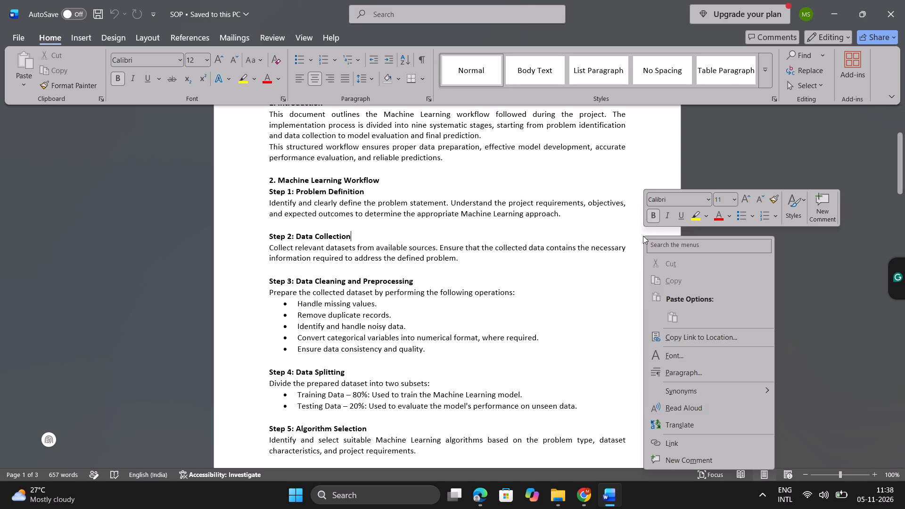
pyautogui.click(590, 271)
pyautogui.scroll(-1, 590, 271)
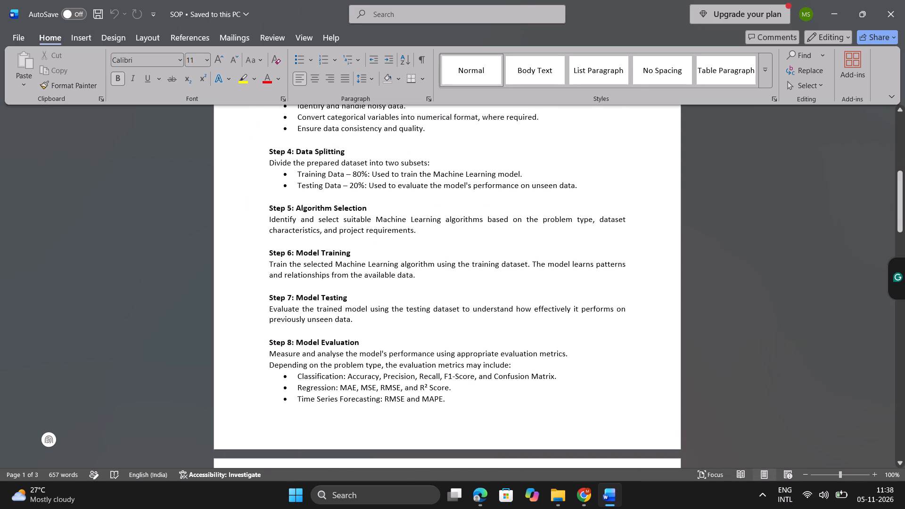
pyautogui.scroll(-2, 590, 271)
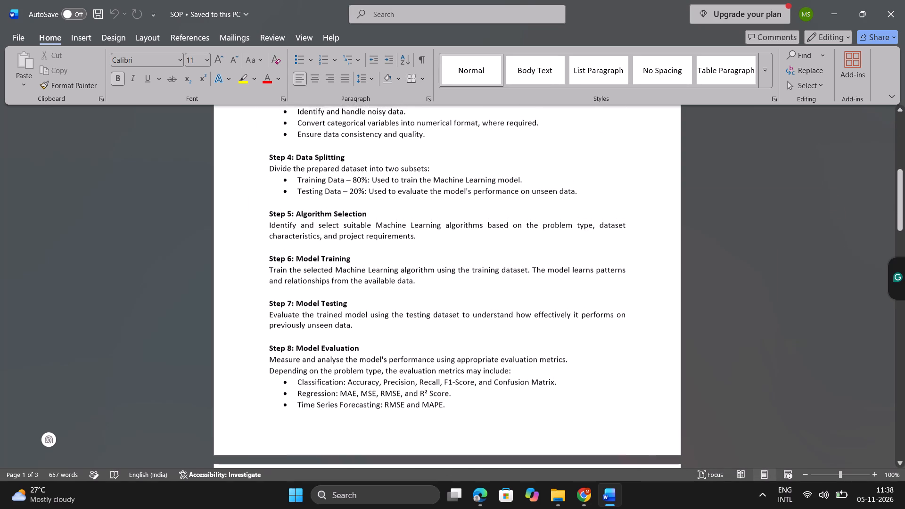
pyautogui.scroll(-1, 590, 271)
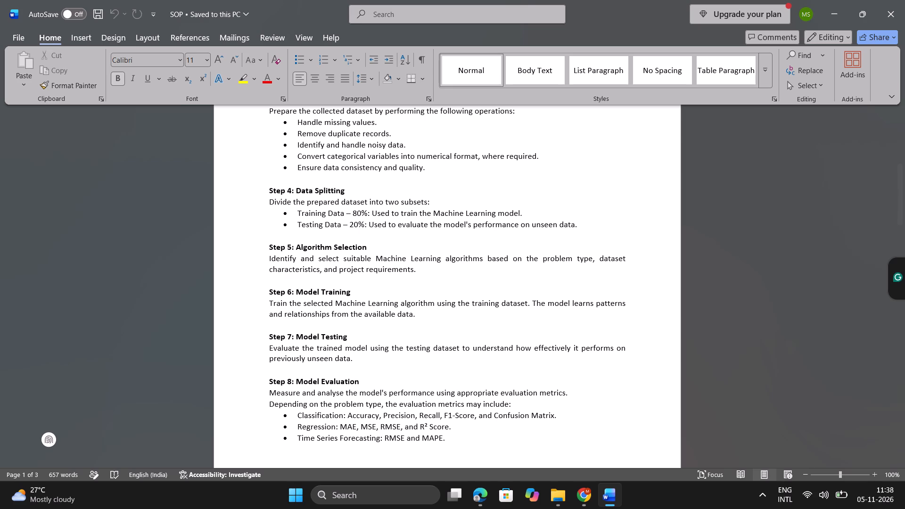
pyautogui.scroll(2, 590, 271)
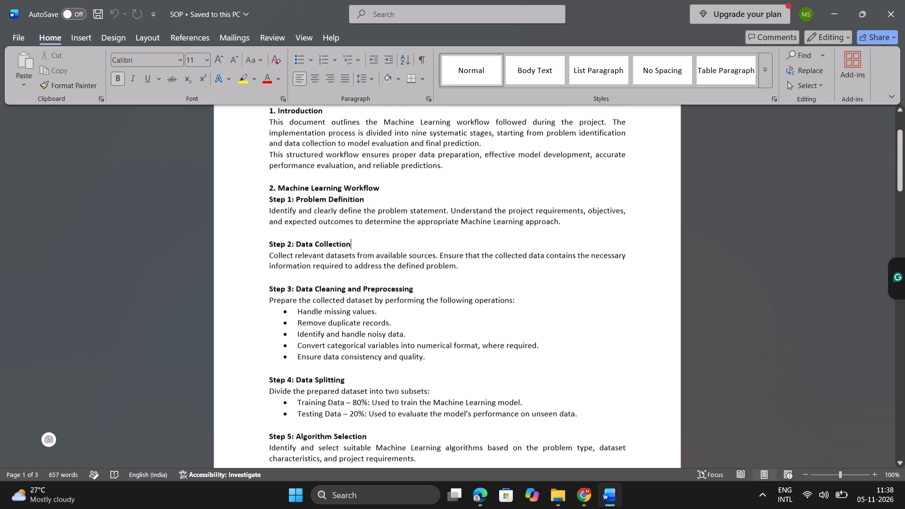
pyautogui.scroll(4, 590, 271)
pyautogui.scroll(-2, 590, 271)
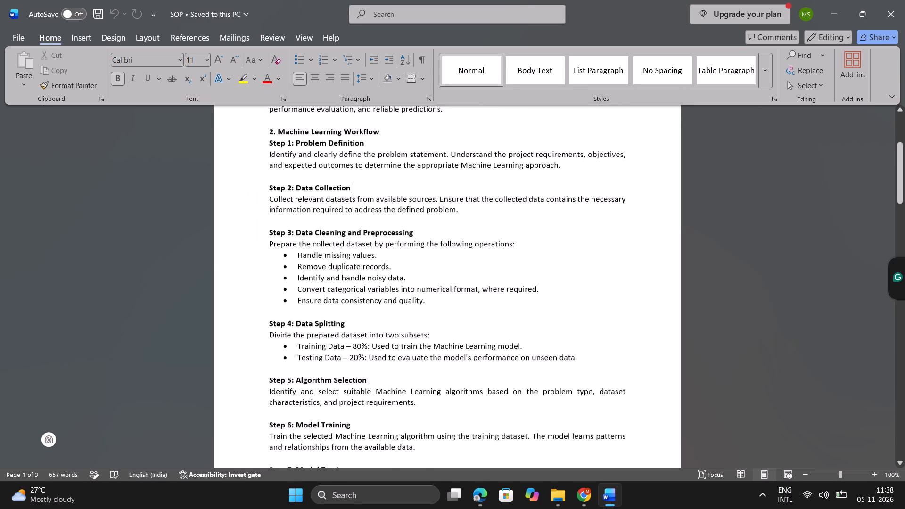
pyautogui.scroll(-5, 590, 271)
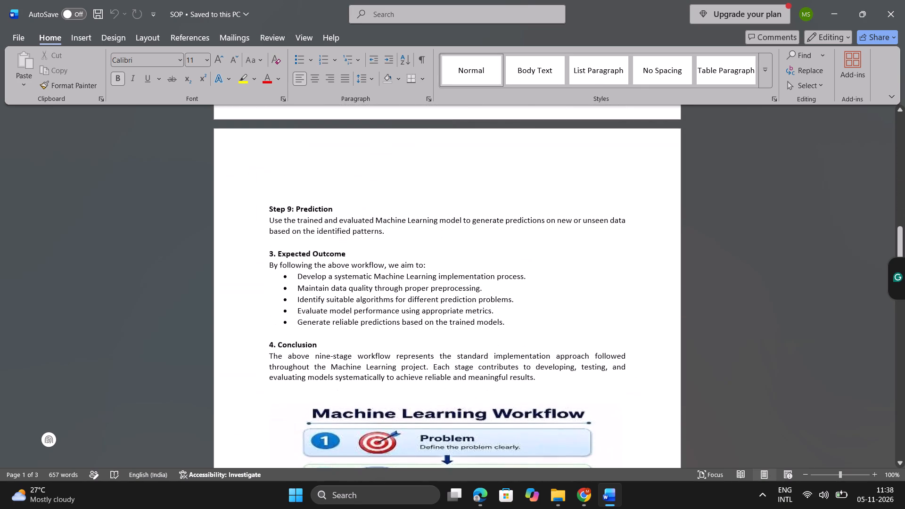
pyautogui.scroll(-3, 590, 271)
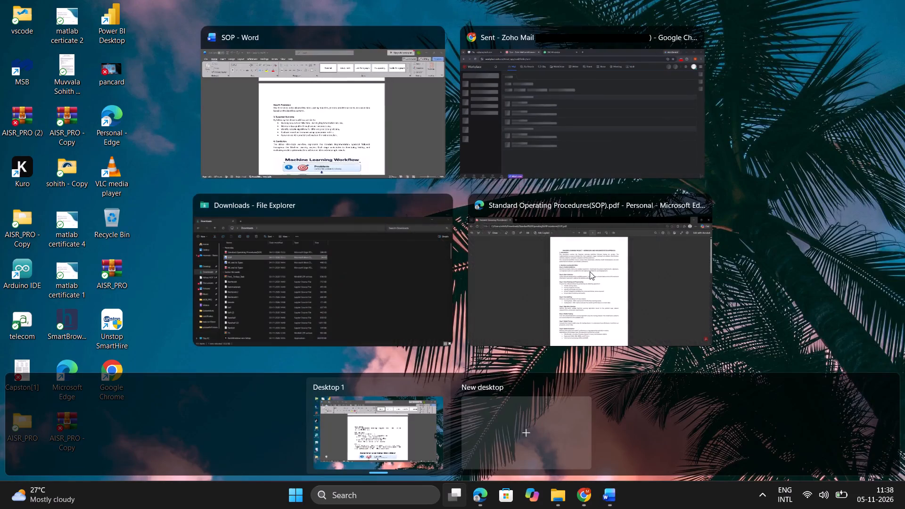
# View the Standard Operating Procedures PDF in Edge, and return to the SOP document in Word.
pyautogui.click(590, 271)
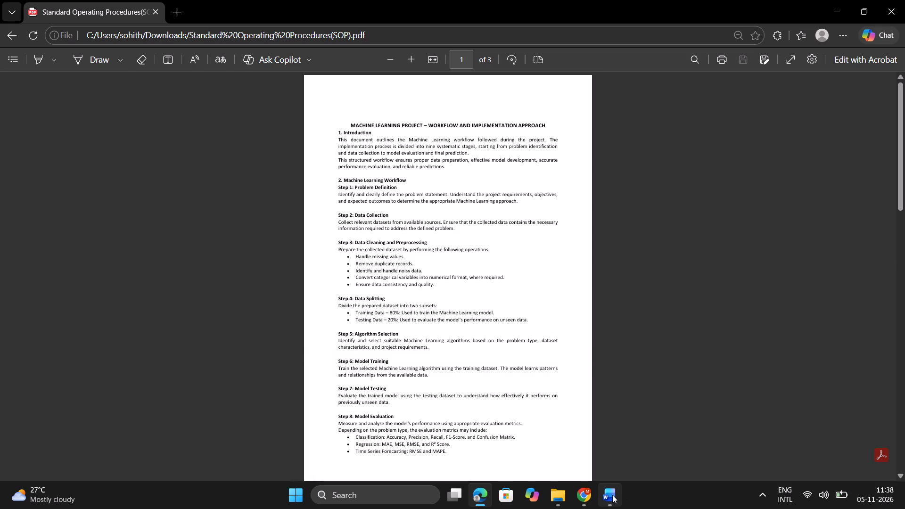
pyautogui.click(600, 457)
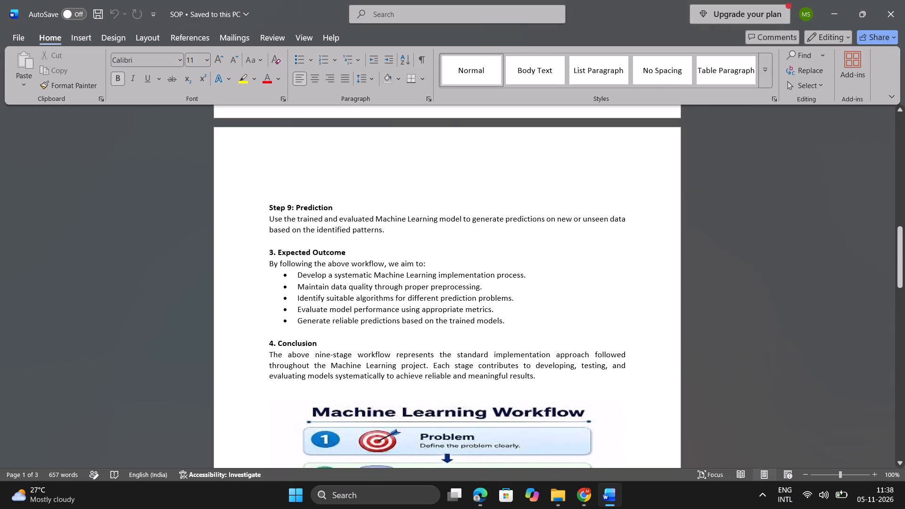
# Read the SOP from its introduction through the nine workflow stages, conclusion, workflow diagram and troubleshooting sections.
pyautogui.scroll(9, 598, 319)
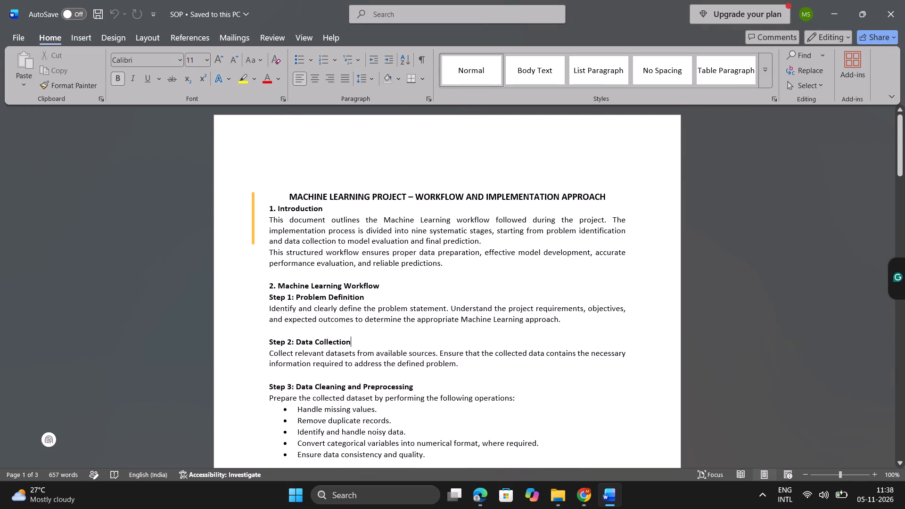
pyautogui.scroll(1, 598, 319)
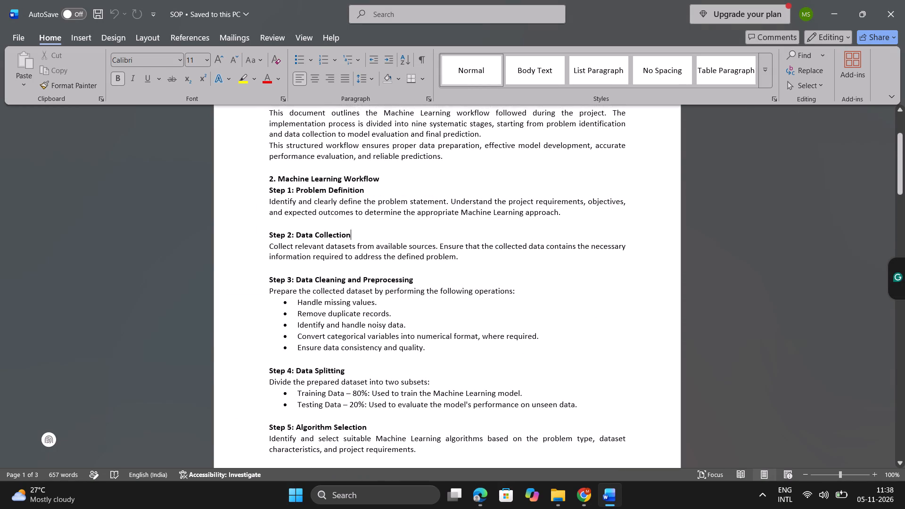
pyautogui.scroll(1, 598, 319)
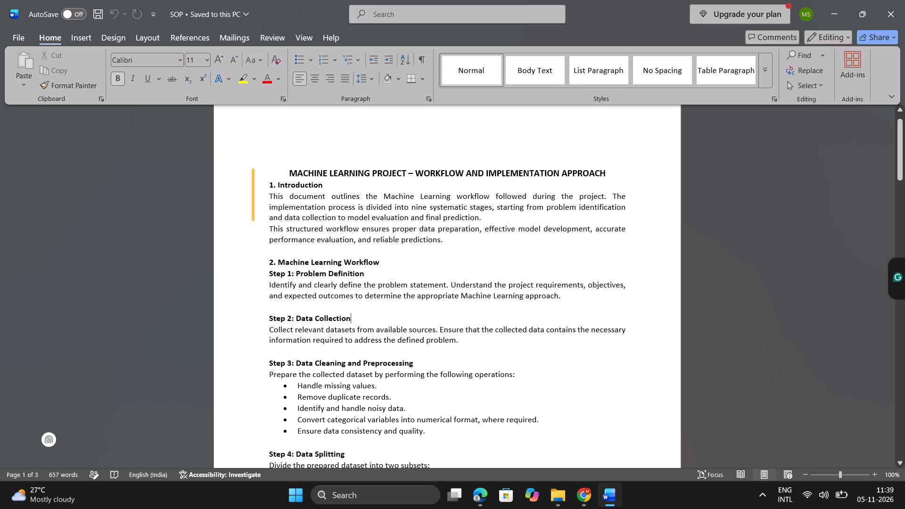
pyautogui.scroll(-1, 593, 359)
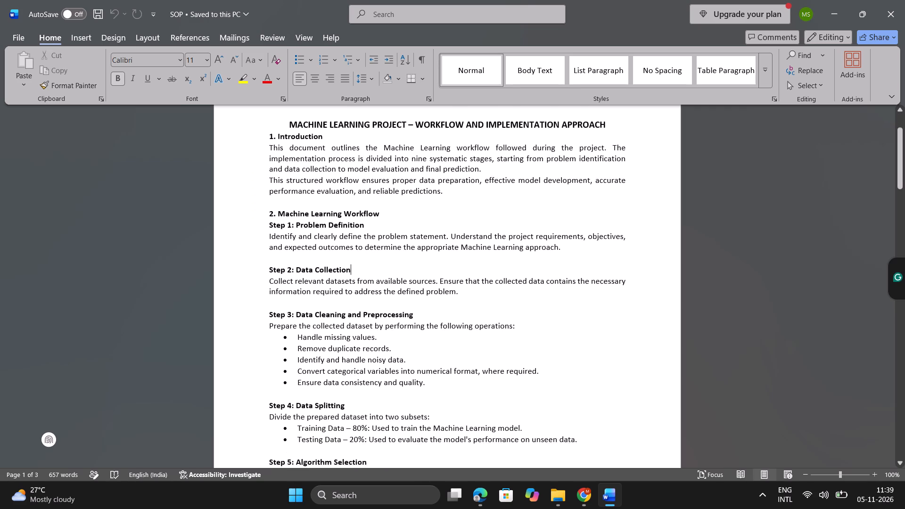
pyautogui.scroll(-2, 593, 359)
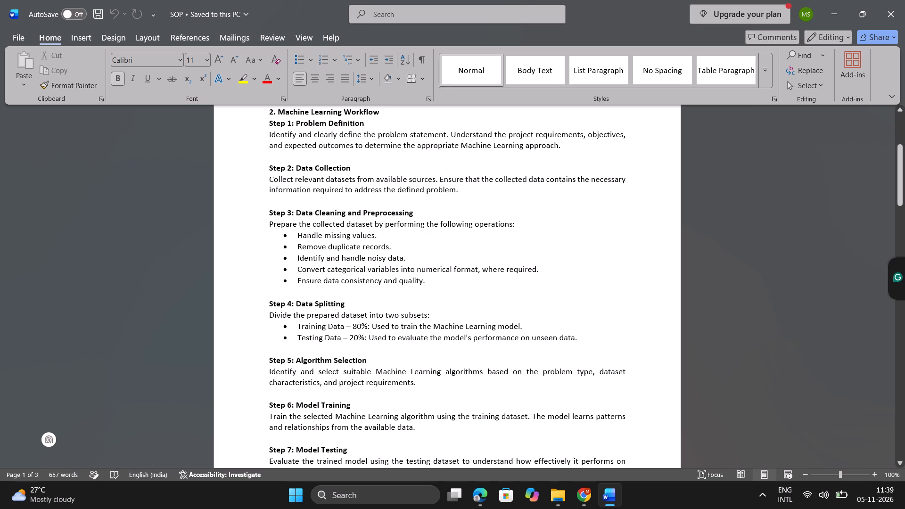
pyautogui.scroll(-2, 532, 275)
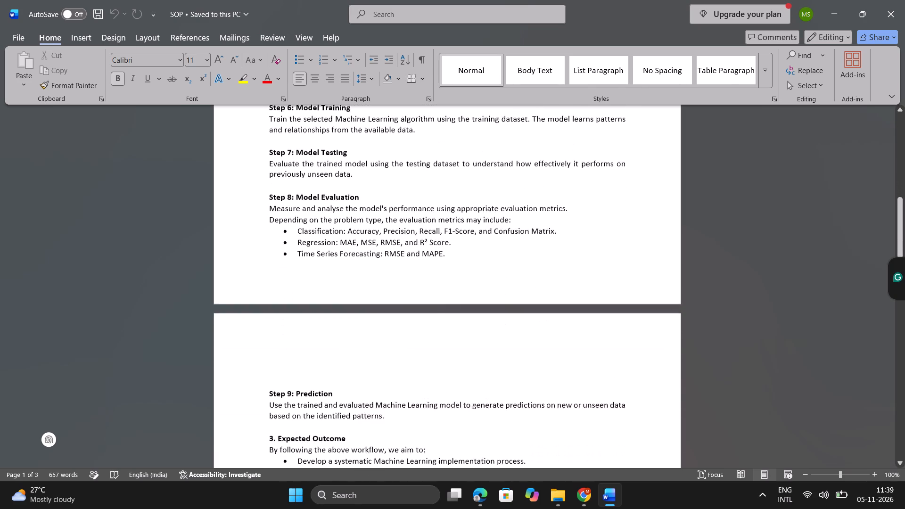
pyautogui.scroll(-2, 532, 275)
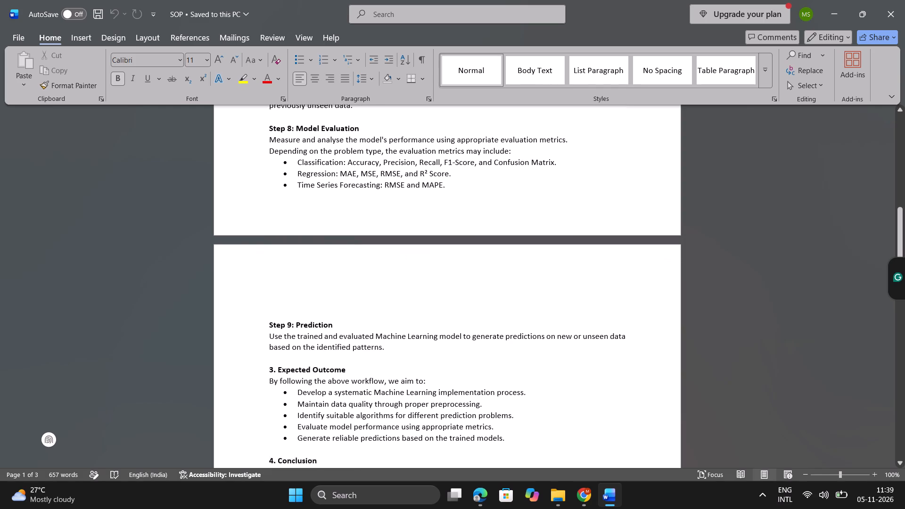
pyautogui.scroll(-1, 532, 275)
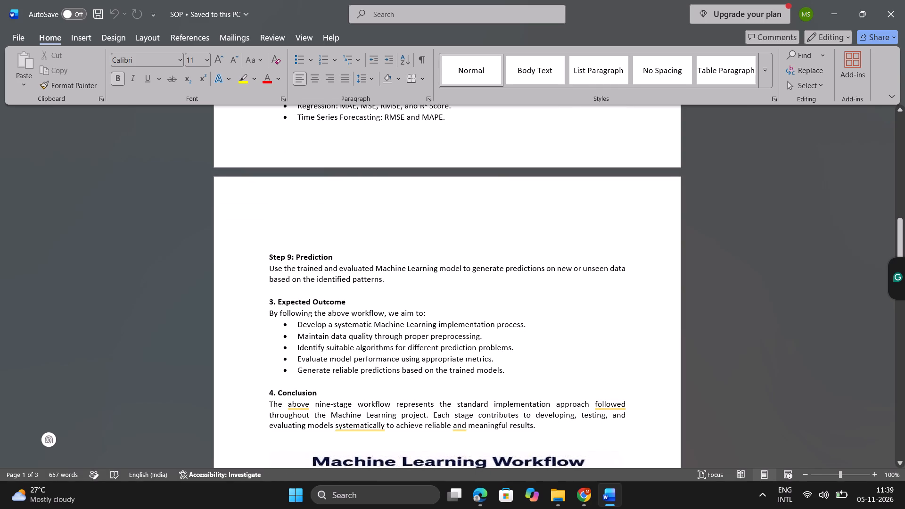
pyautogui.scroll(-1, 532, 275)
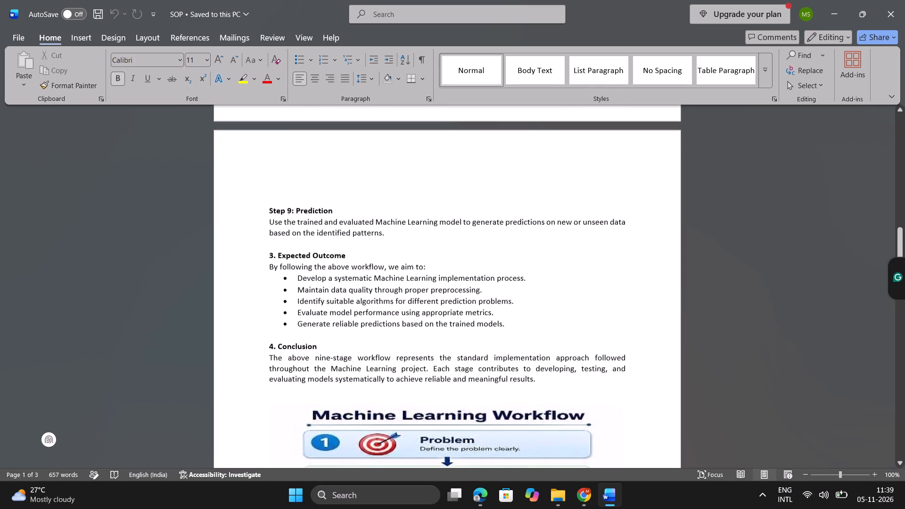
pyautogui.scroll(-1, 532, 275)
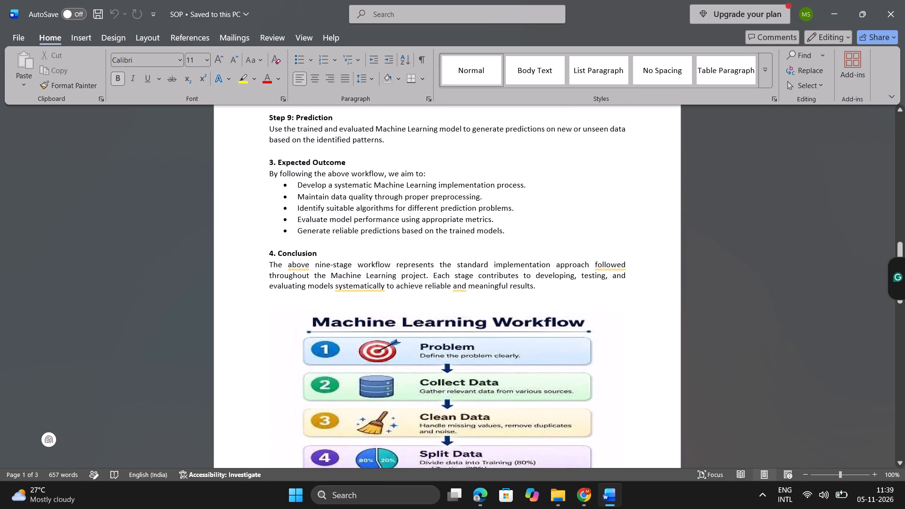
pyautogui.scroll(-2, 532, 275)
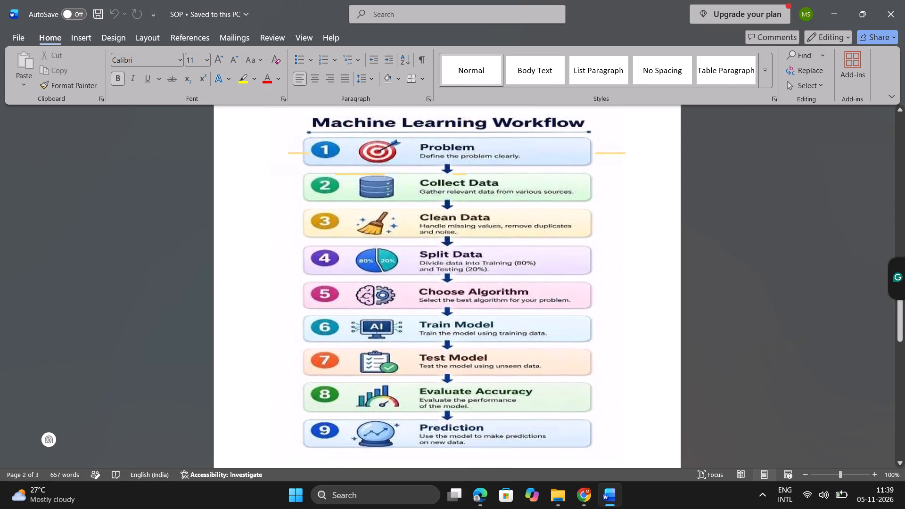
pyautogui.scroll(-2, 532, 275)
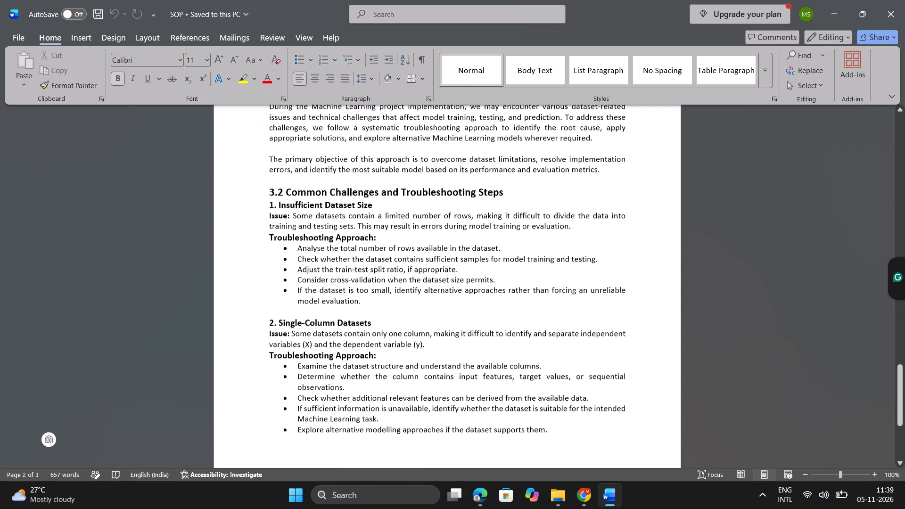
pyautogui.scroll(-1, 532, 275)
# Place the text cursor at the end of the Introduction section, after "reliable predictions.".
pyautogui.scroll(5, 532, 275)
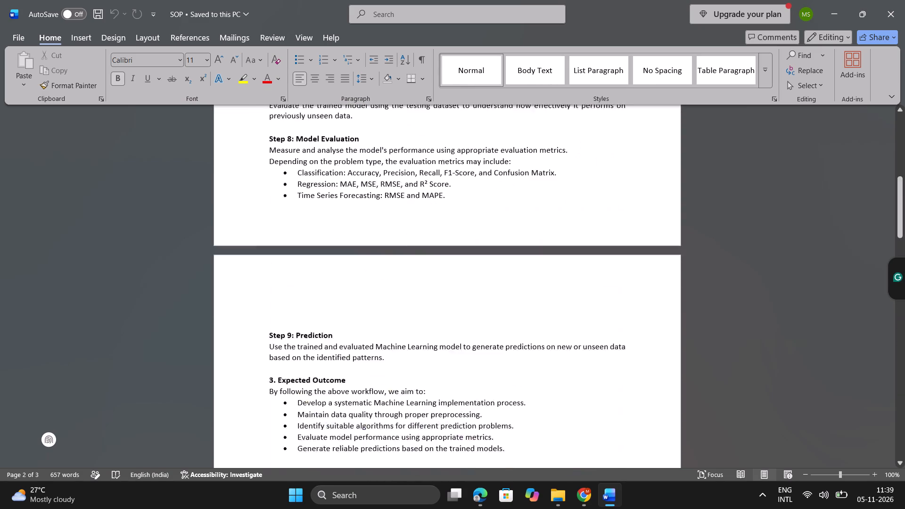
pyautogui.scroll(3, 532, 275)
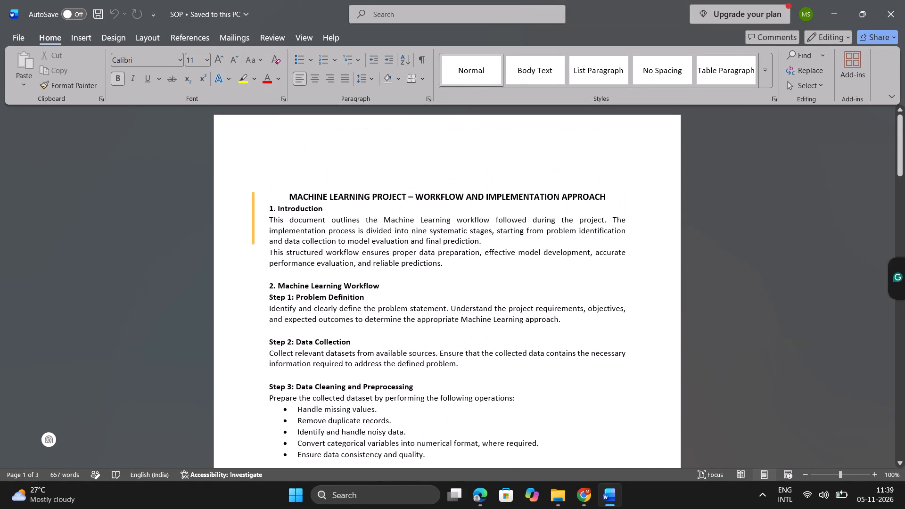
pyautogui.click(464, 265)
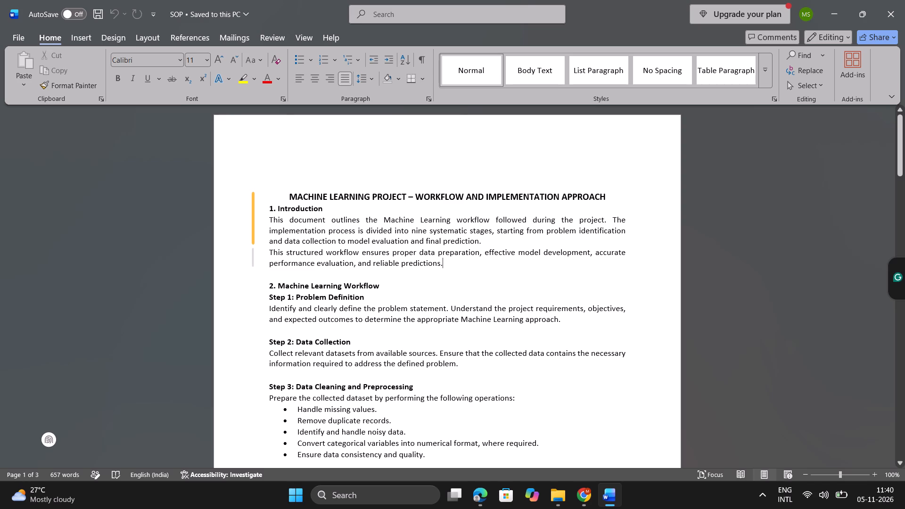
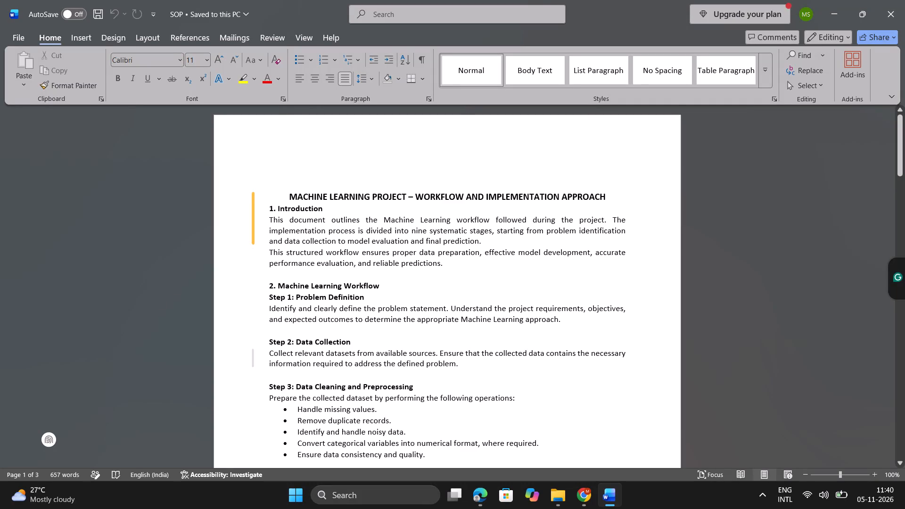
# Place the text cursor at the end of the Step 1: Problem Definition paragraph, after "Machine Learning approach.".
pyautogui.hscroll(1, 502, 297)
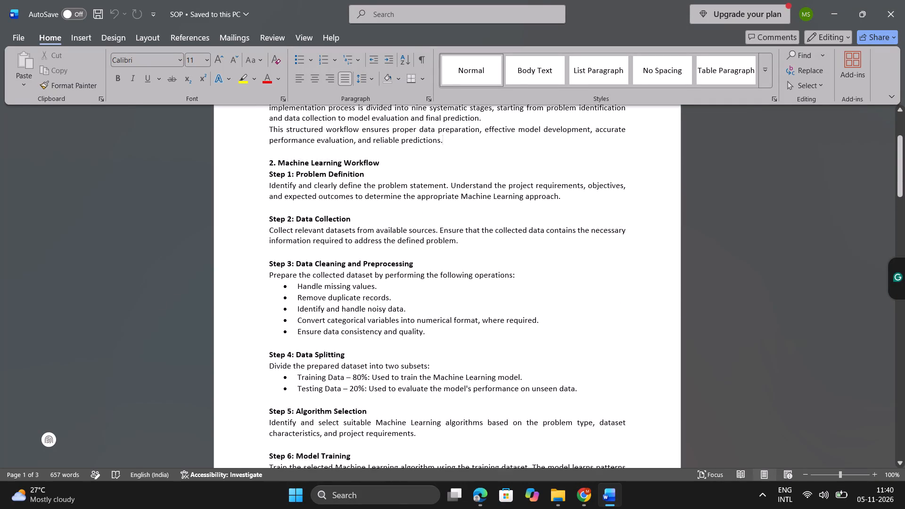
pyautogui.scroll(1, 502, 297)
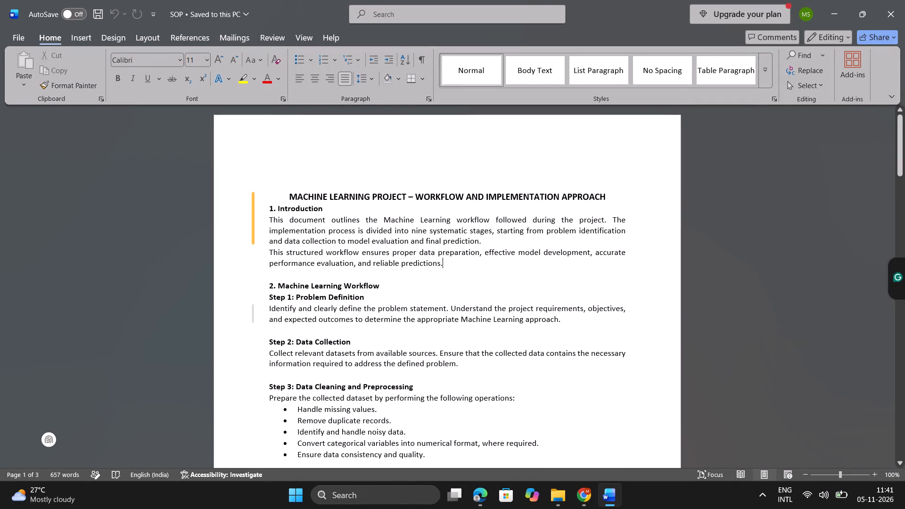
pyautogui.click(565, 316)
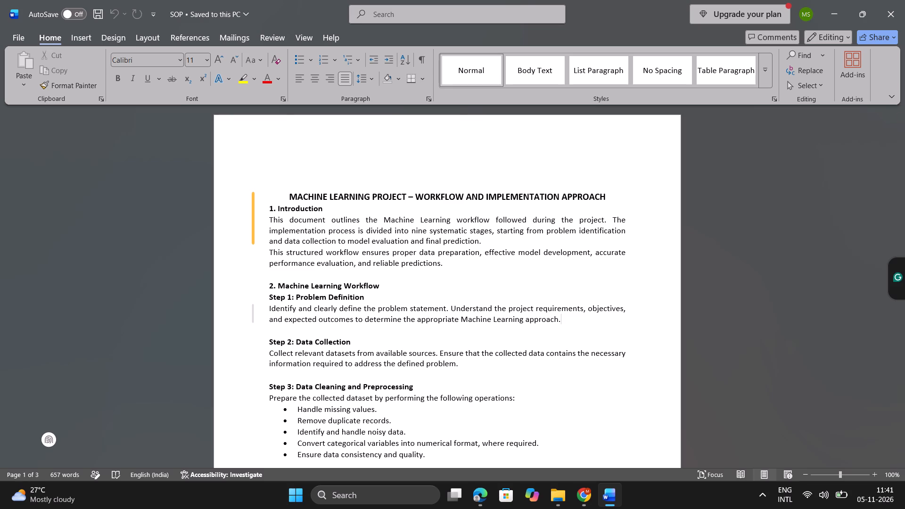
# Minimize the SOP document's Word window to reveal the Standard Operating Procedures PDF in Edge.
pyautogui.click(402, 501)
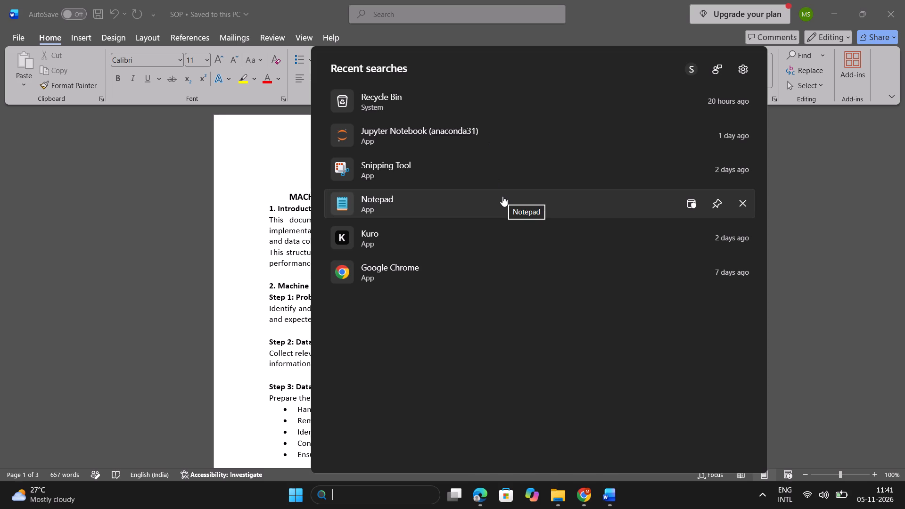
pyautogui.click(843, 249)
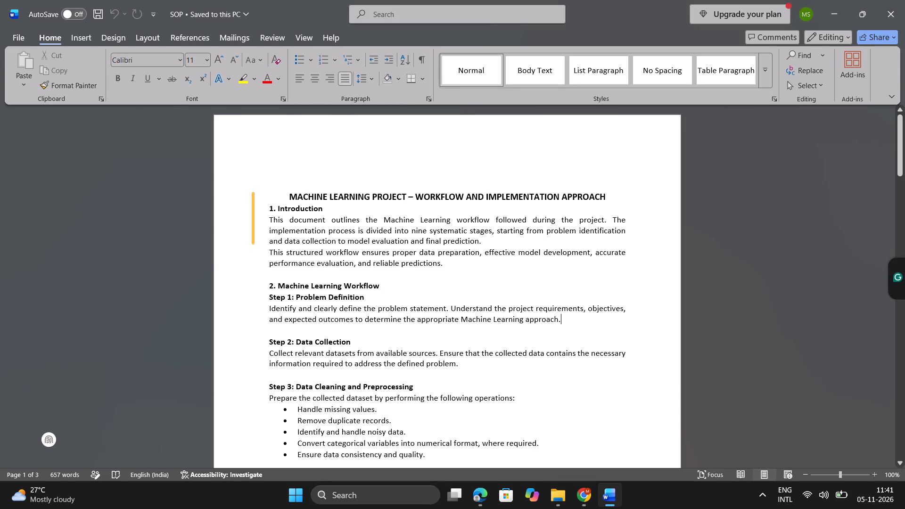
pyautogui.click(835, 17)
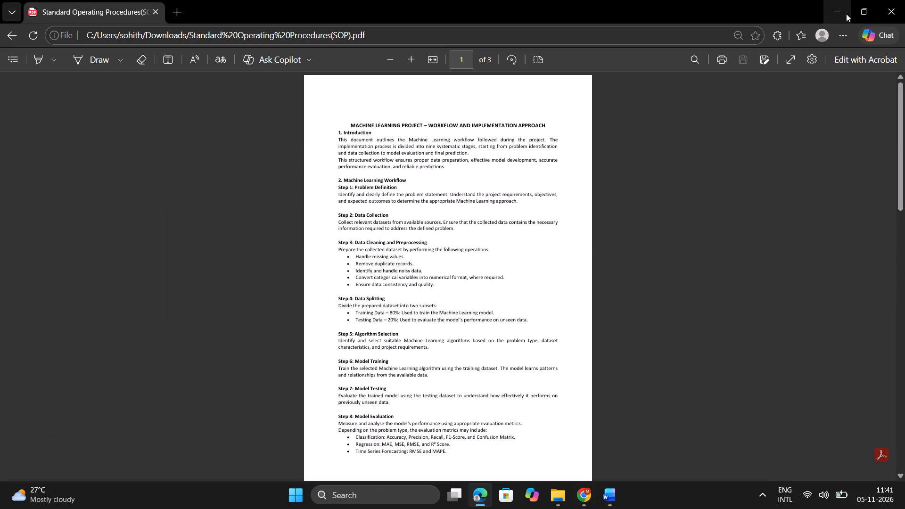
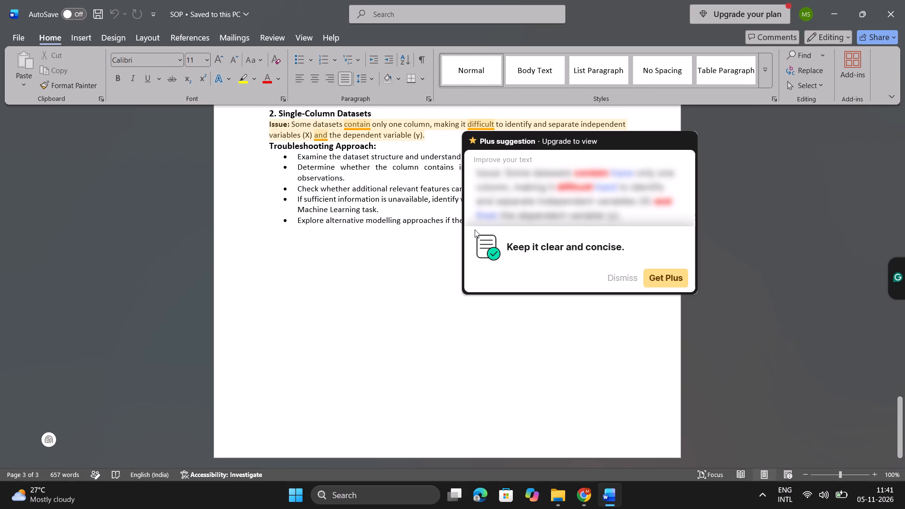
# Review the SOP document from the troubleshooting section back to the introduction, then the workflow steps through Step 8: Model Evaluation.
pyautogui.scroll(-1, 444, 279)
pyautogui.scroll(3, 444, 279)
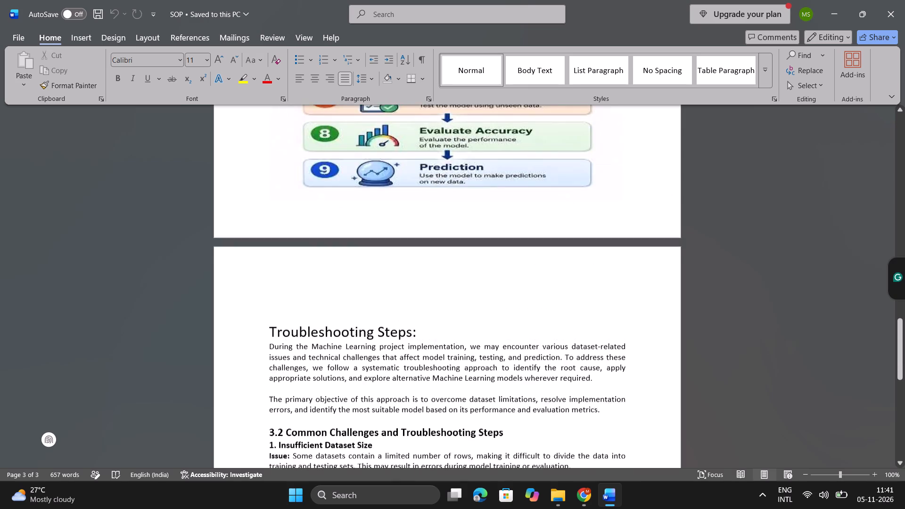
pyautogui.scroll(1, 444, 279)
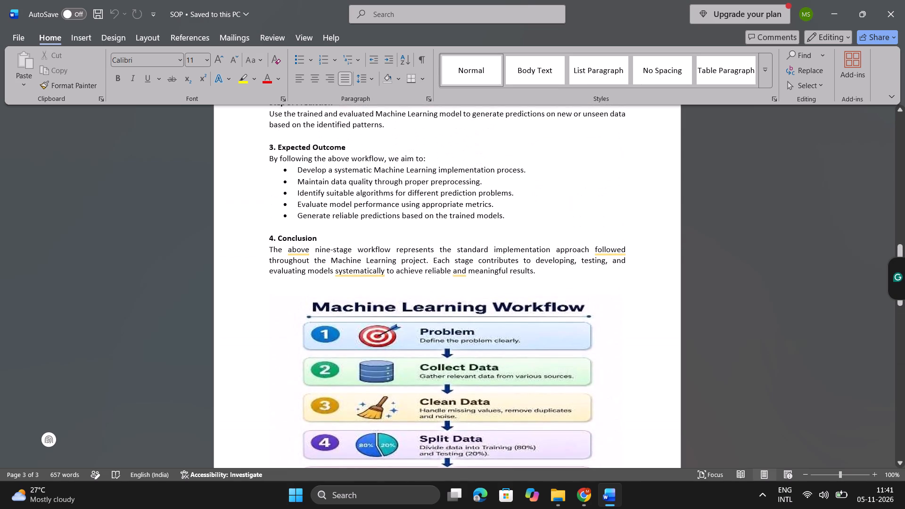
pyautogui.scroll(1, 444, 279)
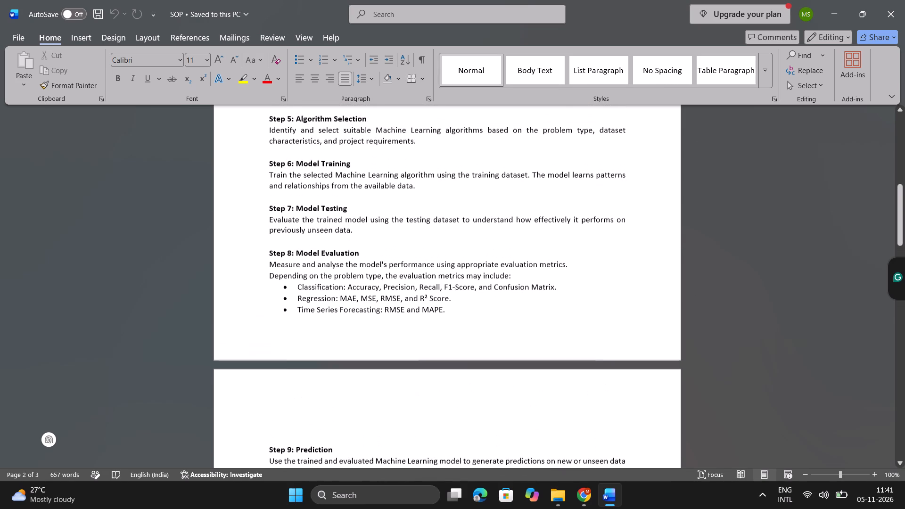
pyautogui.scroll(3, 444, 279)
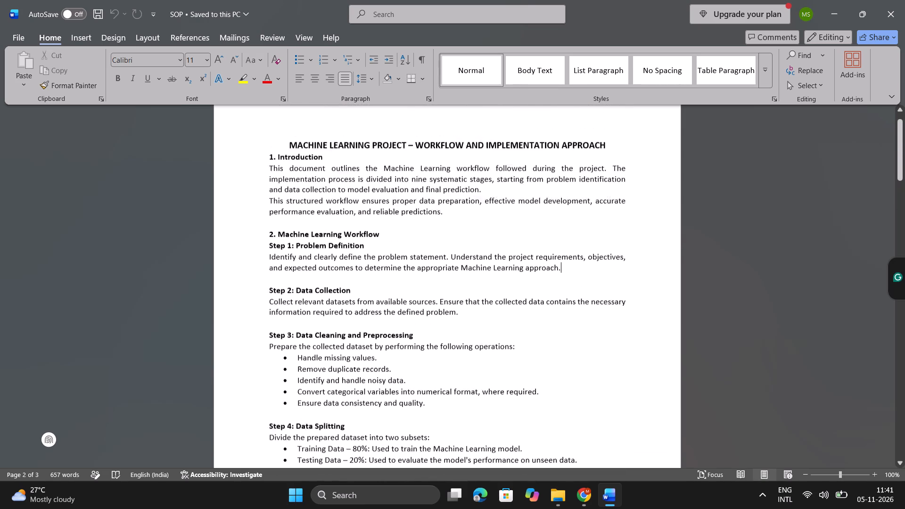
pyautogui.scroll(1, 444, 279)
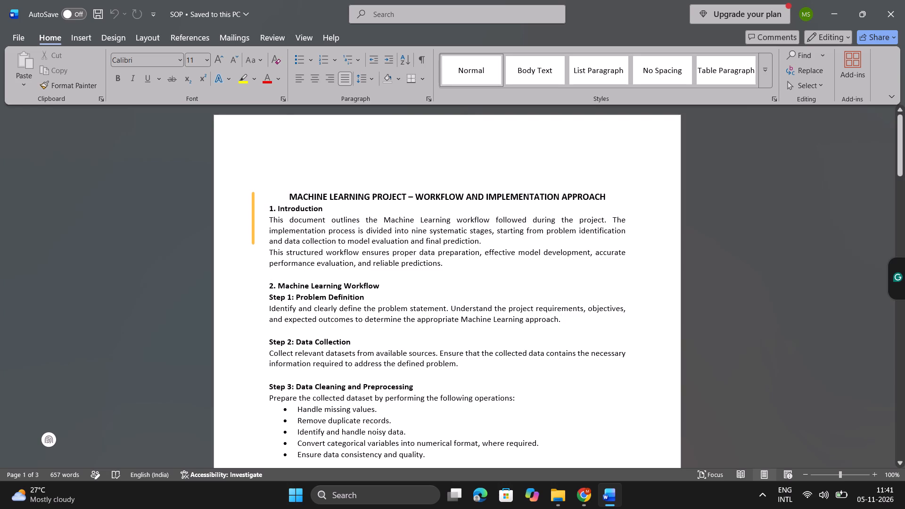
pyautogui.click(382, 294)
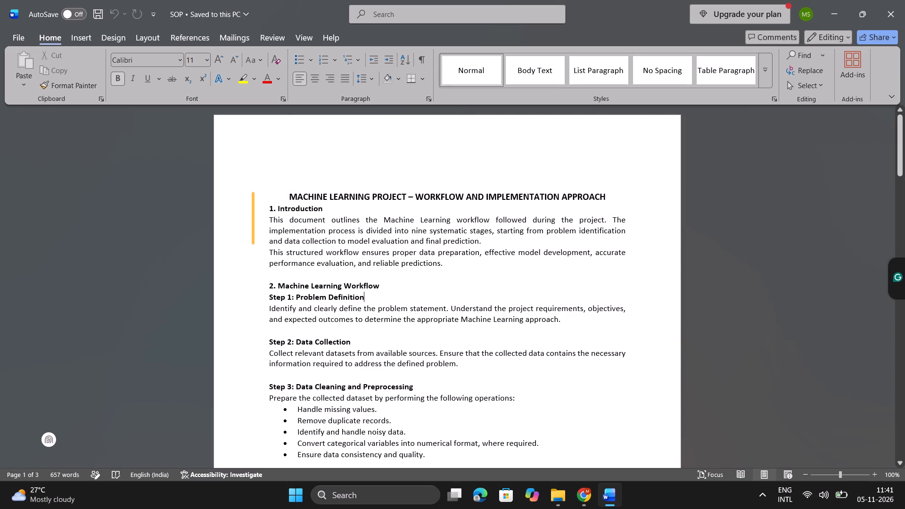
pyautogui.click(573, 320)
pyautogui.click(473, 361)
pyautogui.scroll(-1, 432, 376)
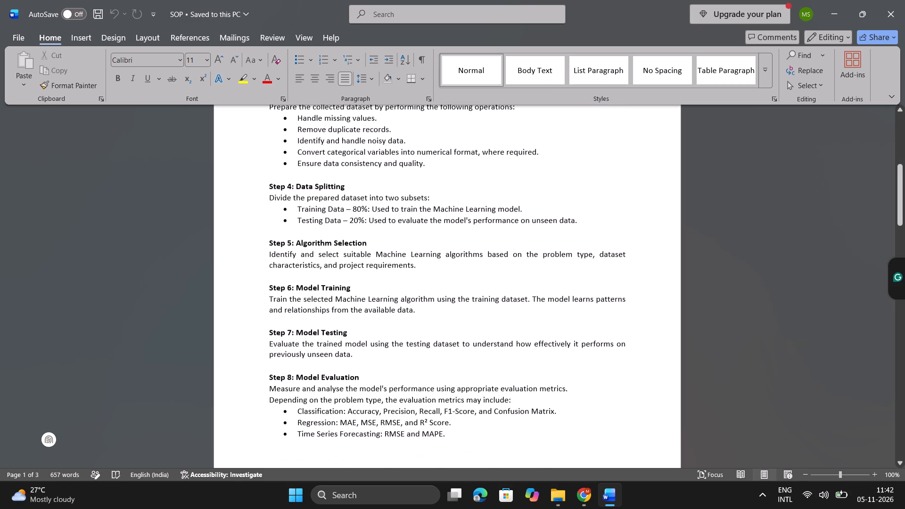
# Copy the Step 3: Data Cleaning and Preprocessing introductory sentence and its five bullet points, leaving out the heading.
pyautogui.scroll(1, 432, 357)
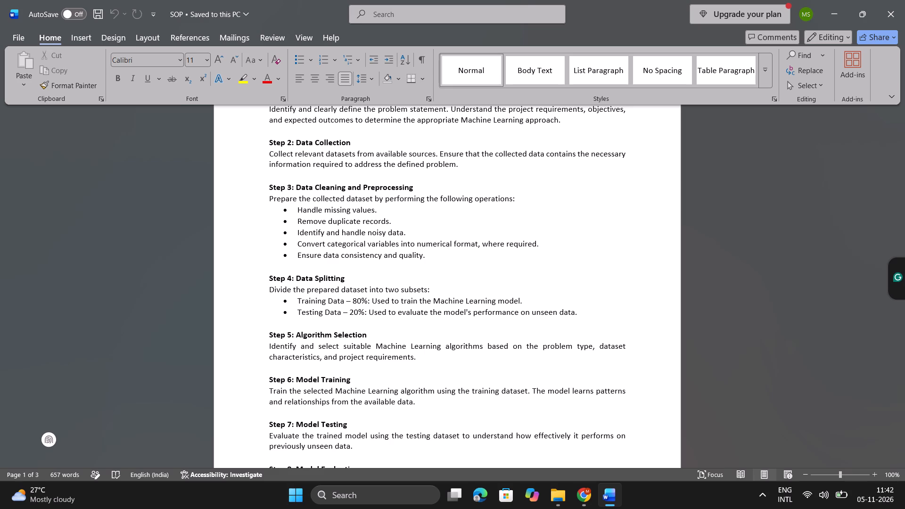
pyautogui.moveTo(426, 256); pyautogui.dragTo(422, 256)
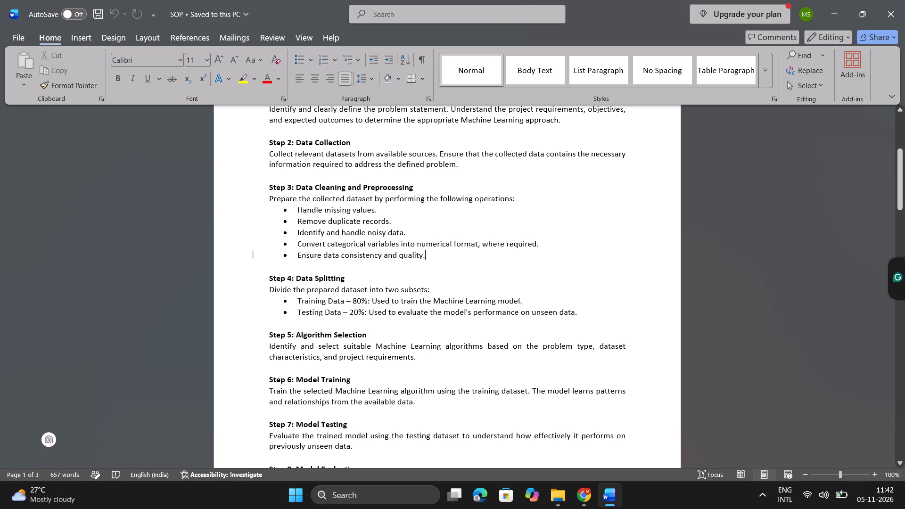
pyautogui.moveTo(422, 256); pyautogui.dragTo(266, 201)
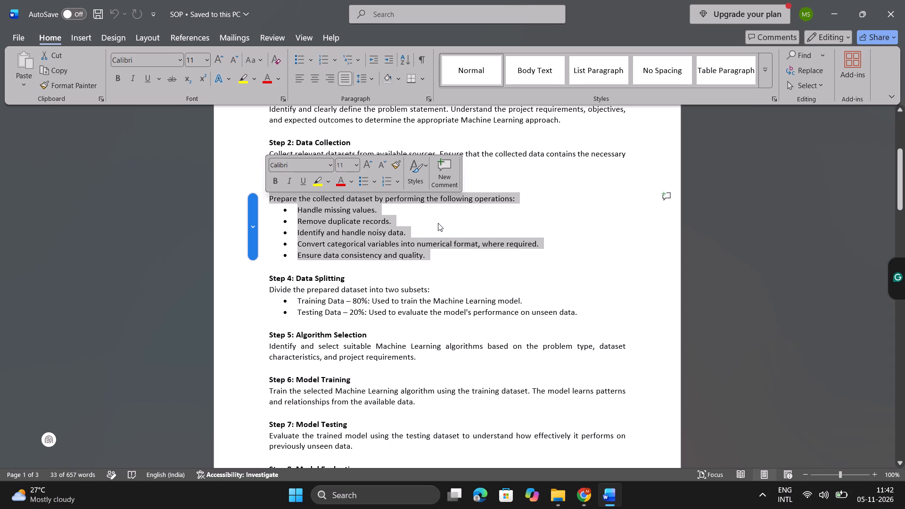
pyautogui.hotkey('ctrl', 'c')
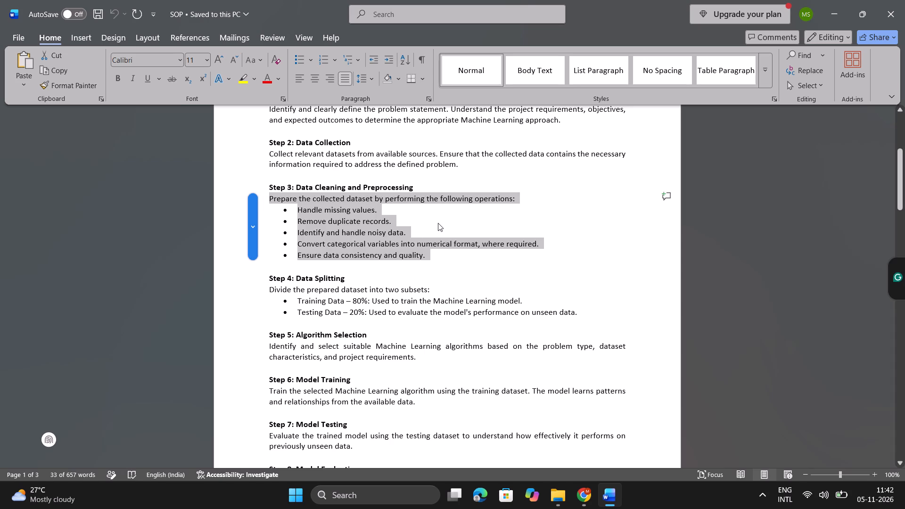
pyautogui.click(438, 223)
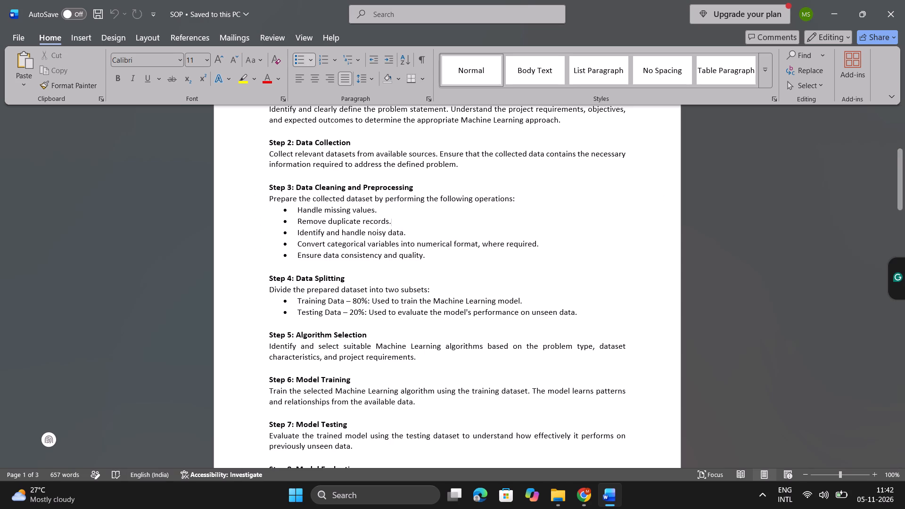
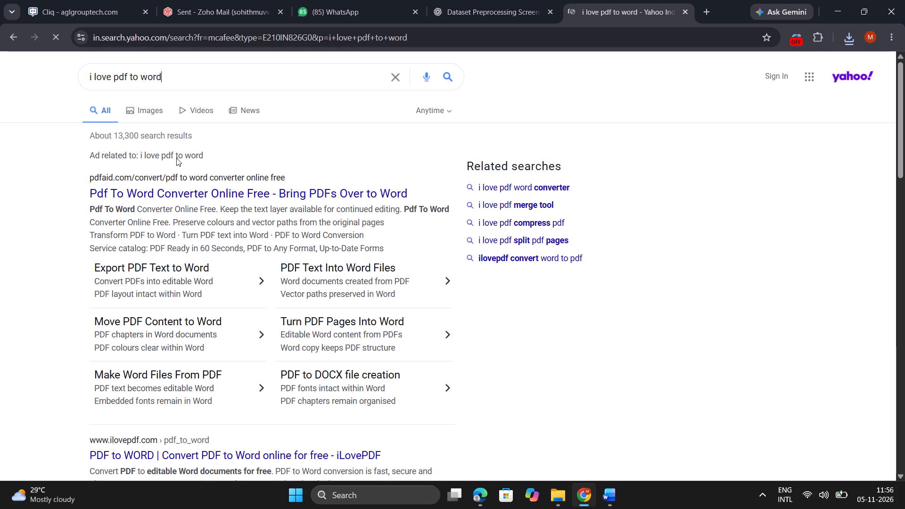
pyautogui.scroll(-3, 200, 333)
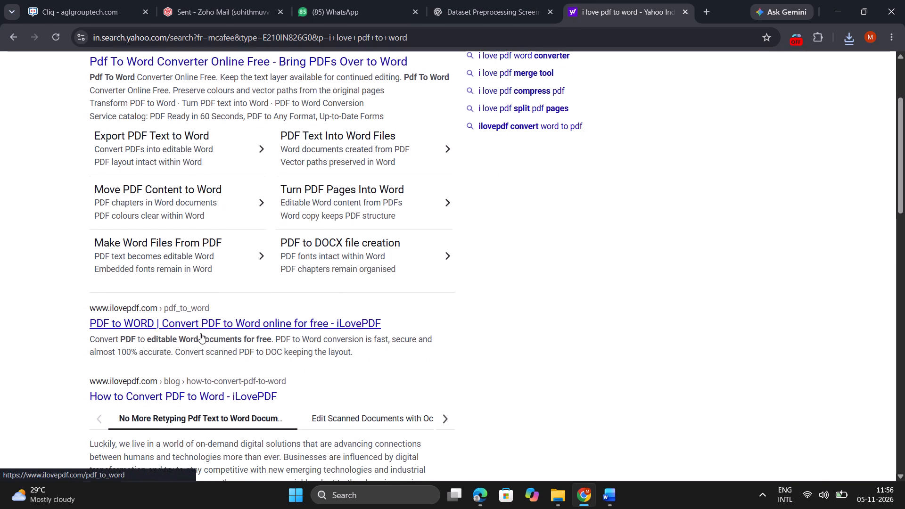
pyautogui.click(212, 324)
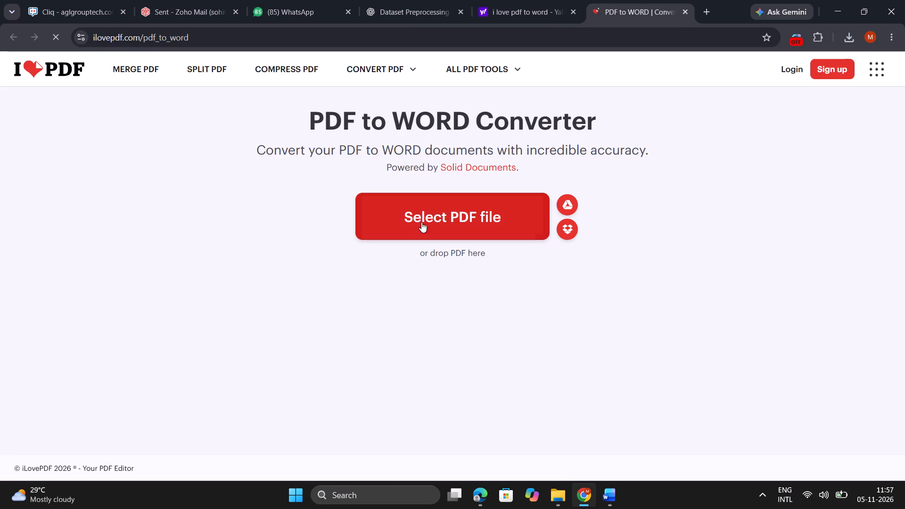
# Load Updated_Machine_Learning_SOP from the Downloads folder into the PDF to WORD converter.
pyautogui.click(433, 227)
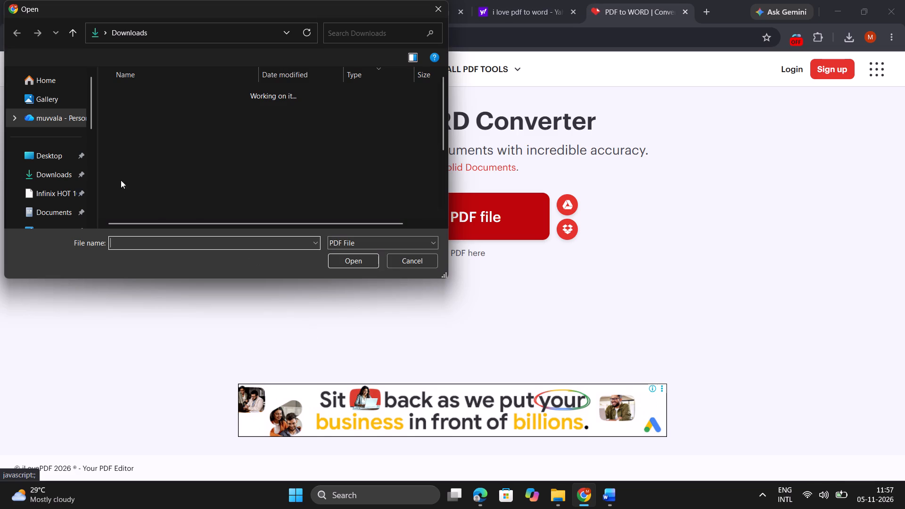
pyautogui.click(49, 177)
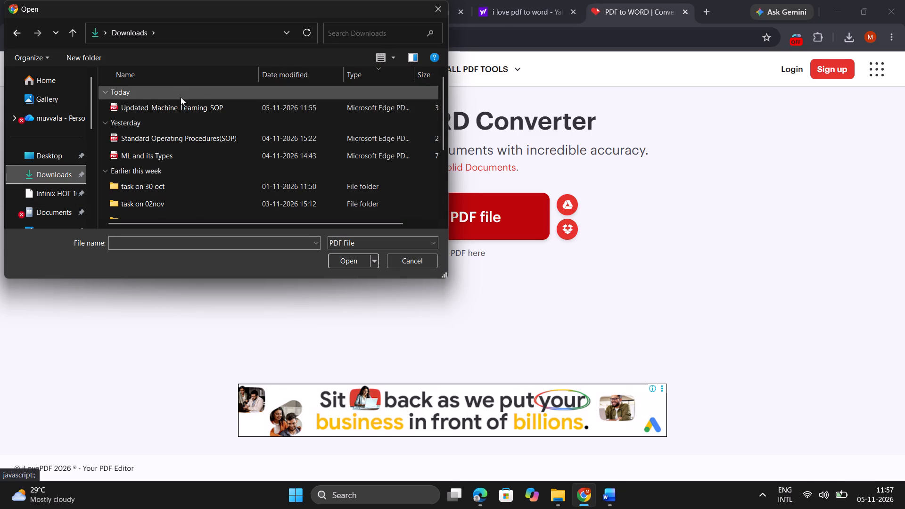
pyautogui.click(195, 108)
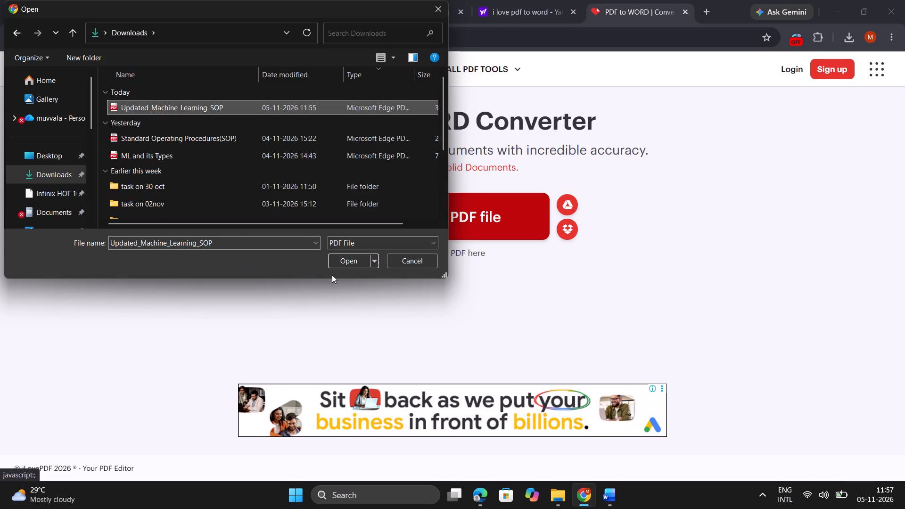
pyautogui.click(366, 258)
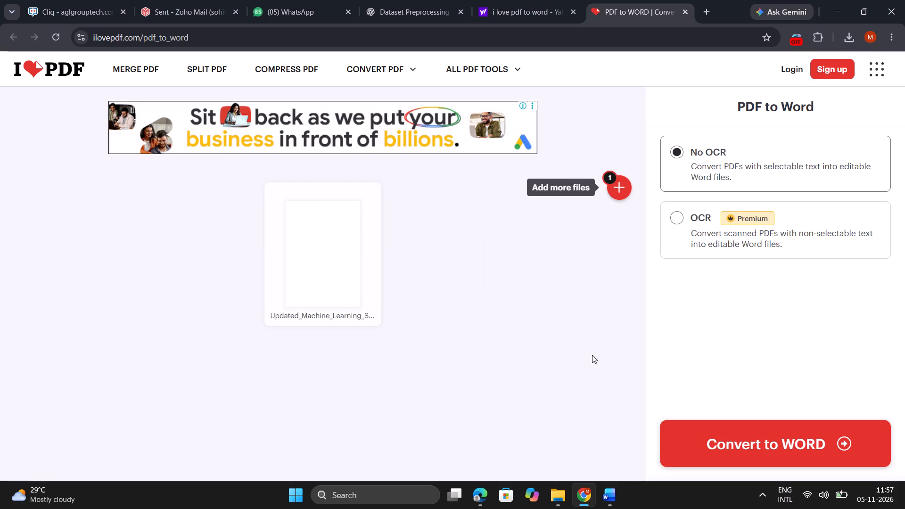
# Convert the loaded PDF to Word with the No OCR option and download the converted document.
pyautogui.click(709, 430)
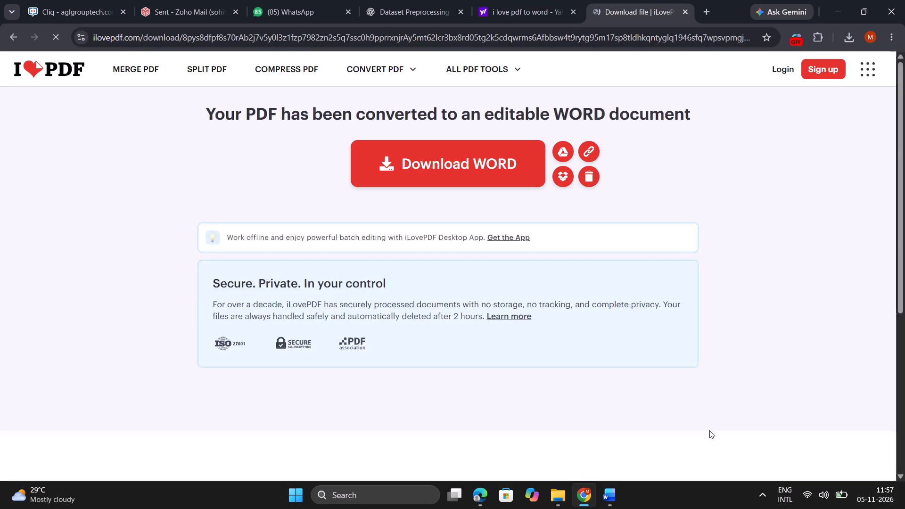
pyautogui.click(474, 172)
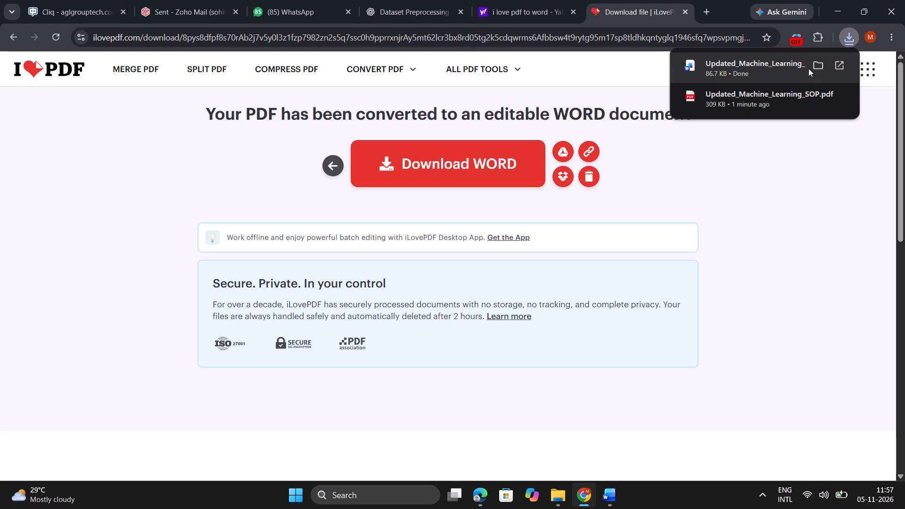
# Open the downloaded Updated_Machine_Learning_SOP in Word, close the other SOP document and enable editing.
pyautogui.click(841, 62)
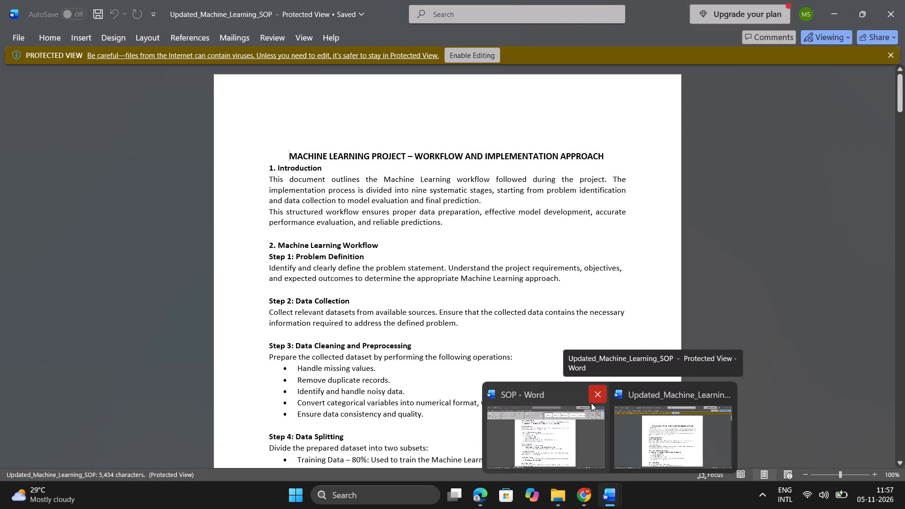
pyautogui.click(592, 399)
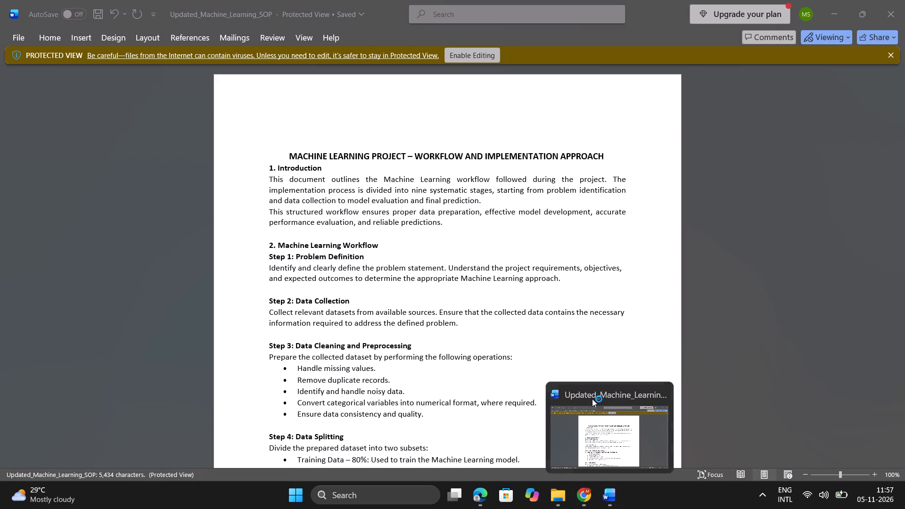
pyautogui.click(477, 59)
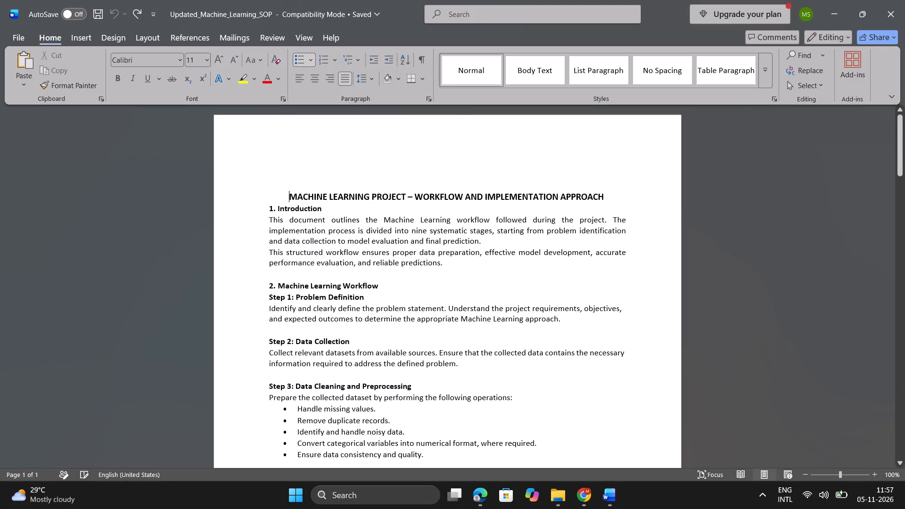
# Examine the converted document's SOP text and the notebook-style evidence panels for each workflow step, enlarging the view to 150%.
pyautogui.scroll(-8, 448, 302)
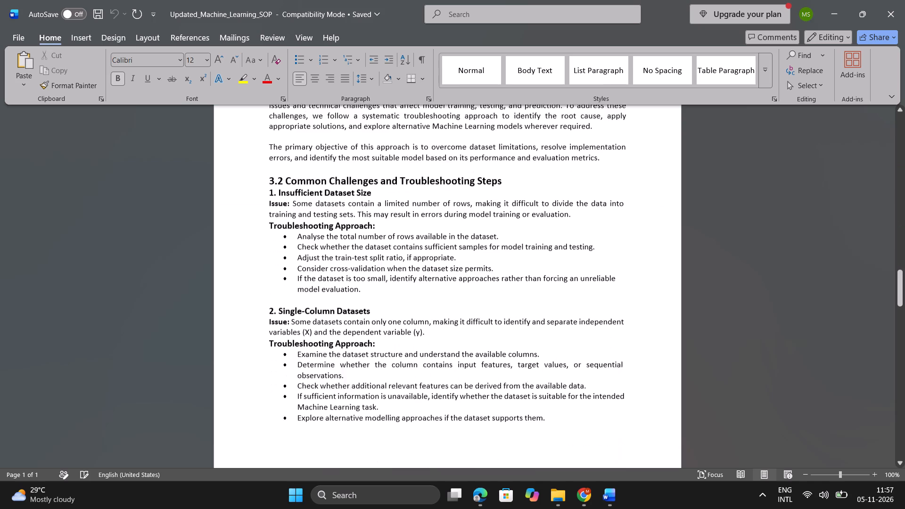
pyautogui.scroll(-5, 448, 302)
pyautogui.scroll(1, 448, 302)
pyautogui.hscroll(1, 448, 302)
pyautogui.scroll(1, 448, 302)
pyautogui.hscroll(1, 448, 302)
pyautogui.scroll(1, 448, 302)
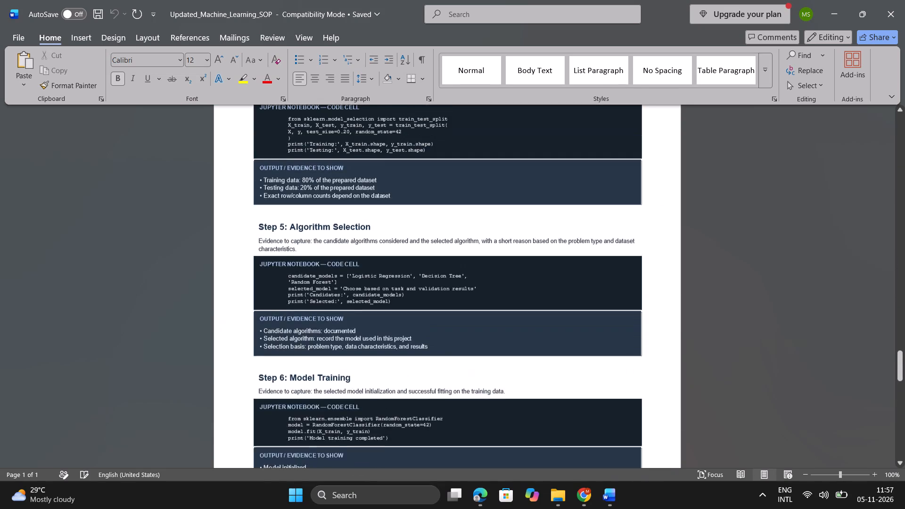
pyautogui.hscroll(1, 448, 302)
pyautogui.scroll(1, 448, 302)
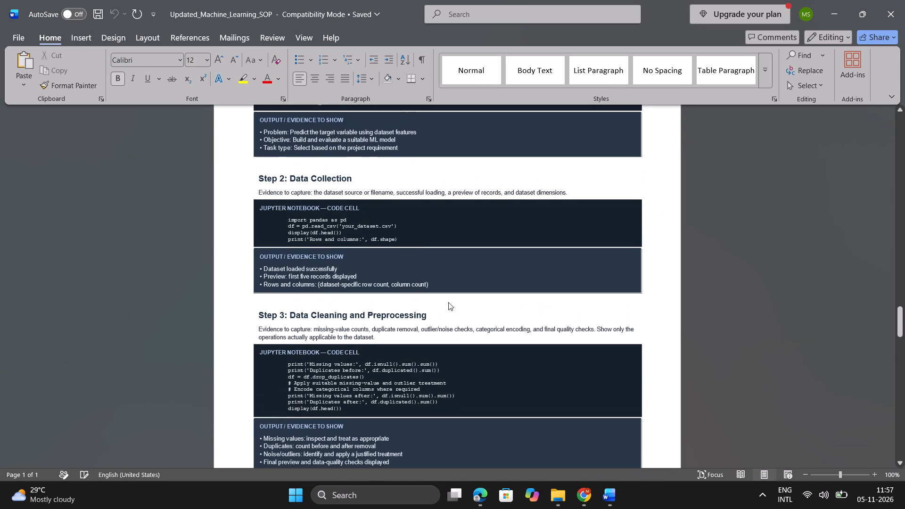
pyautogui.scroll(1, 448, 302)
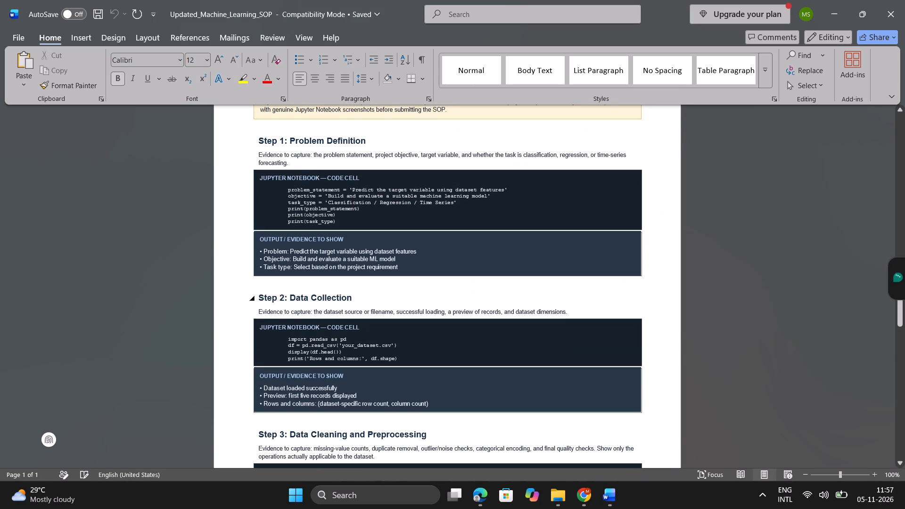
pyautogui.scroll(-1, 448, 302)
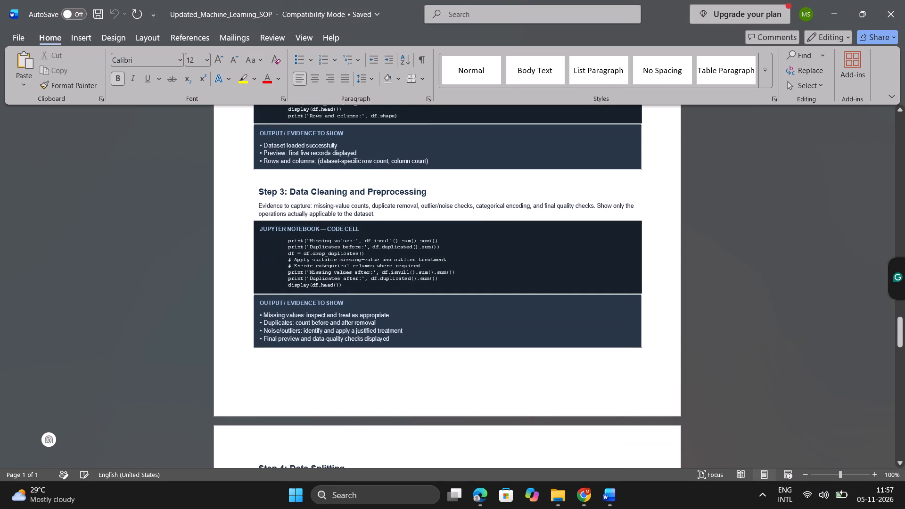
pyautogui.scroll(-2, 448, 302)
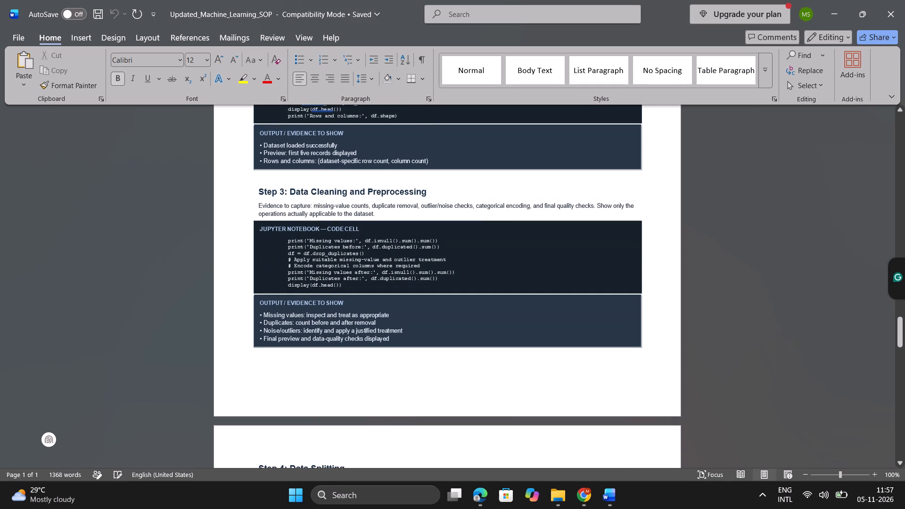
pyautogui.scroll(1, 448, 302)
pyautogui.scroll(2, 448, 354)
pyautogui.keyDown('ctrl'); pyautogui.scroll(5, 348, 243); pyautogui.keyUp('ctrl')
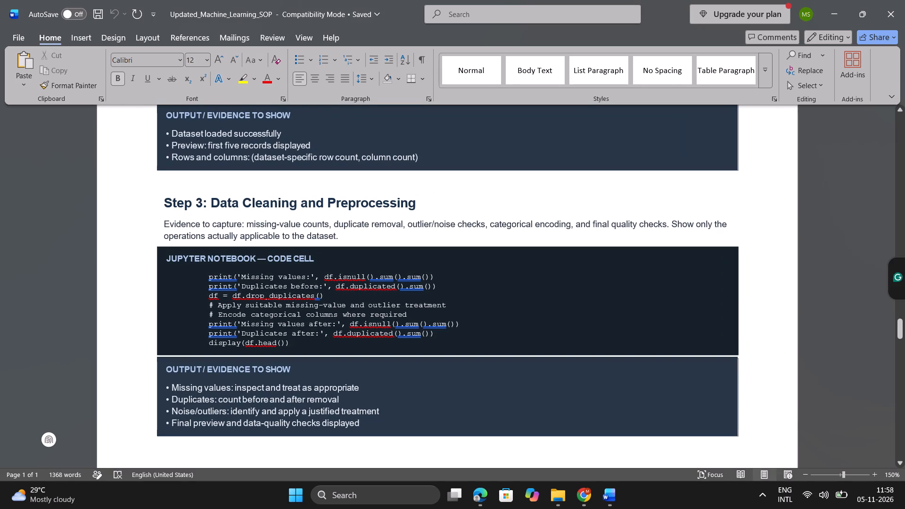
pyautogui.scroll(2, 331, 295)
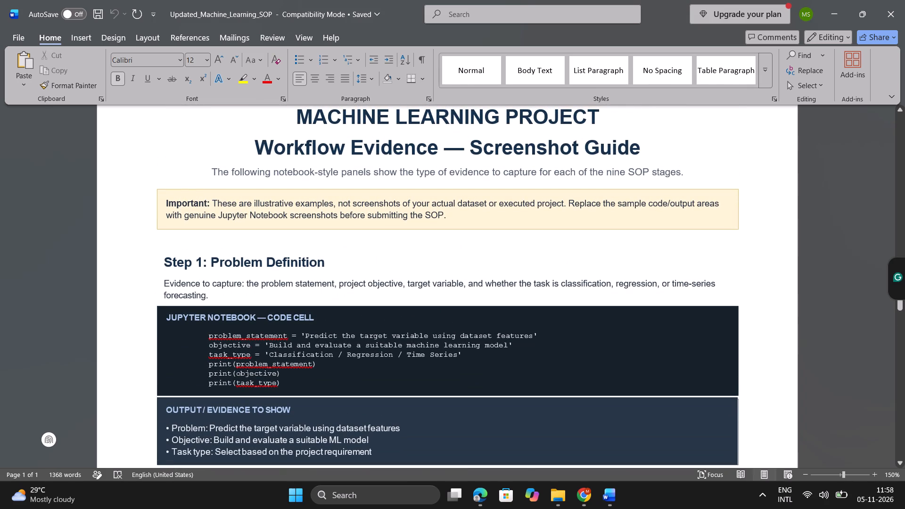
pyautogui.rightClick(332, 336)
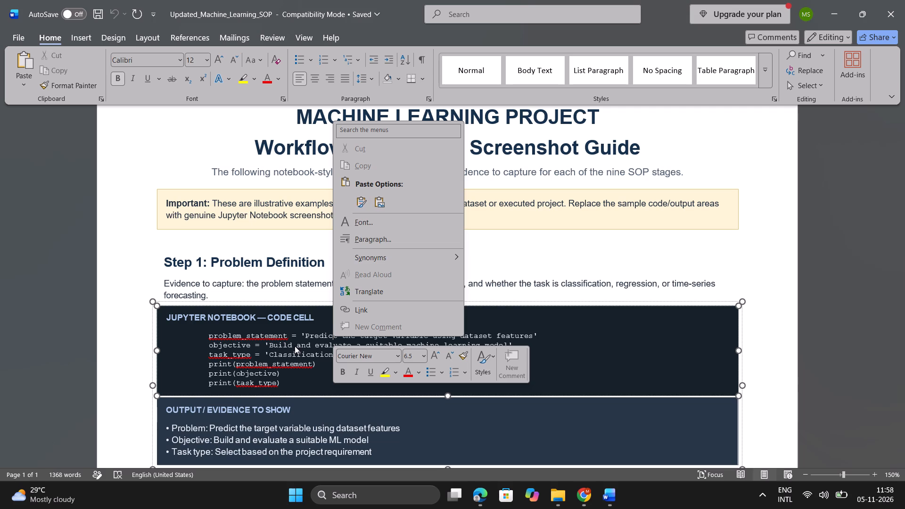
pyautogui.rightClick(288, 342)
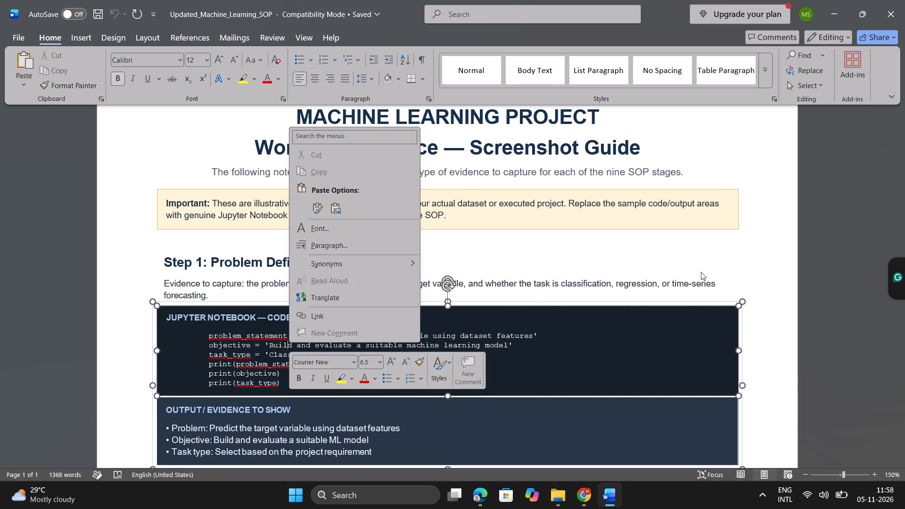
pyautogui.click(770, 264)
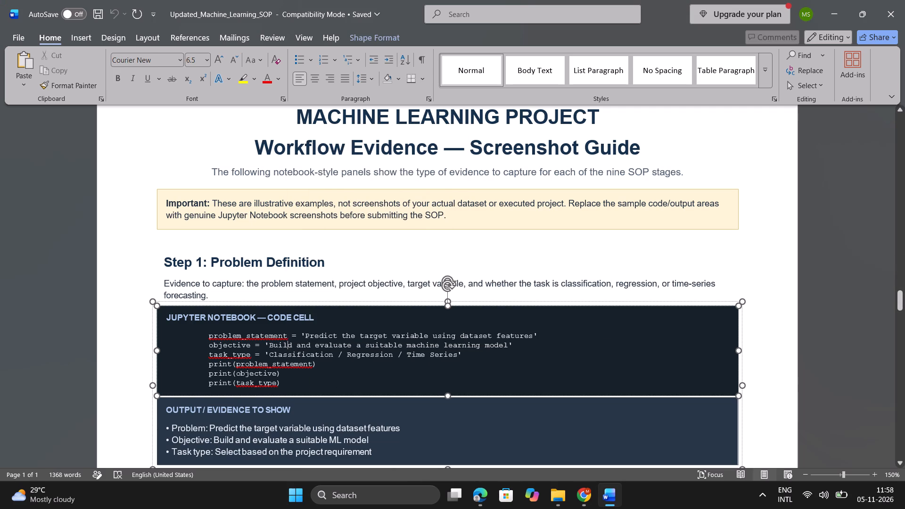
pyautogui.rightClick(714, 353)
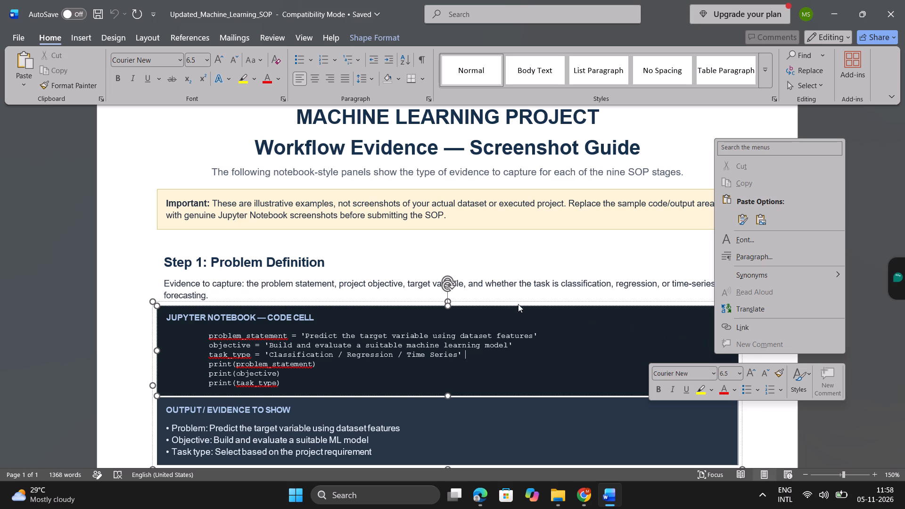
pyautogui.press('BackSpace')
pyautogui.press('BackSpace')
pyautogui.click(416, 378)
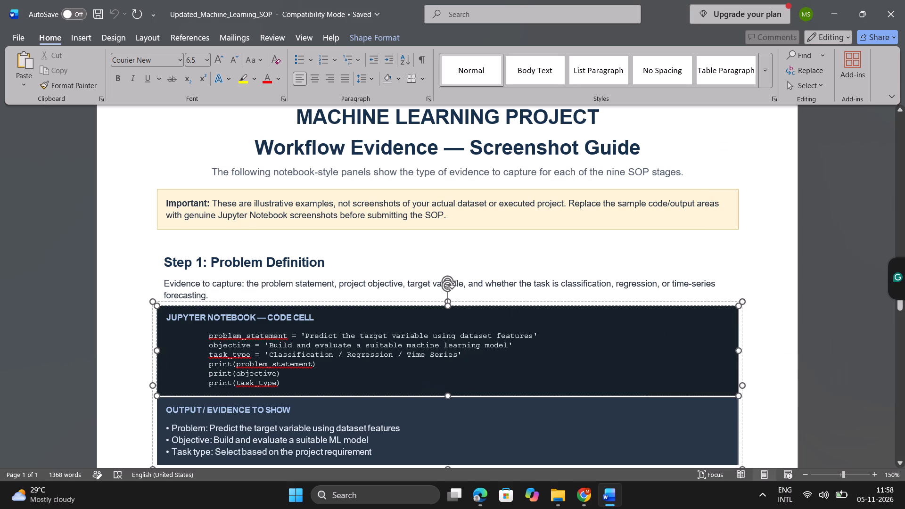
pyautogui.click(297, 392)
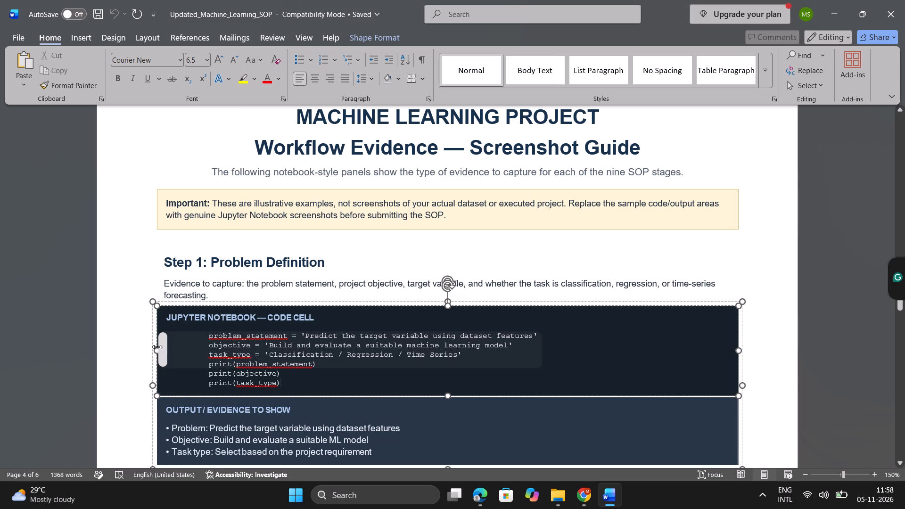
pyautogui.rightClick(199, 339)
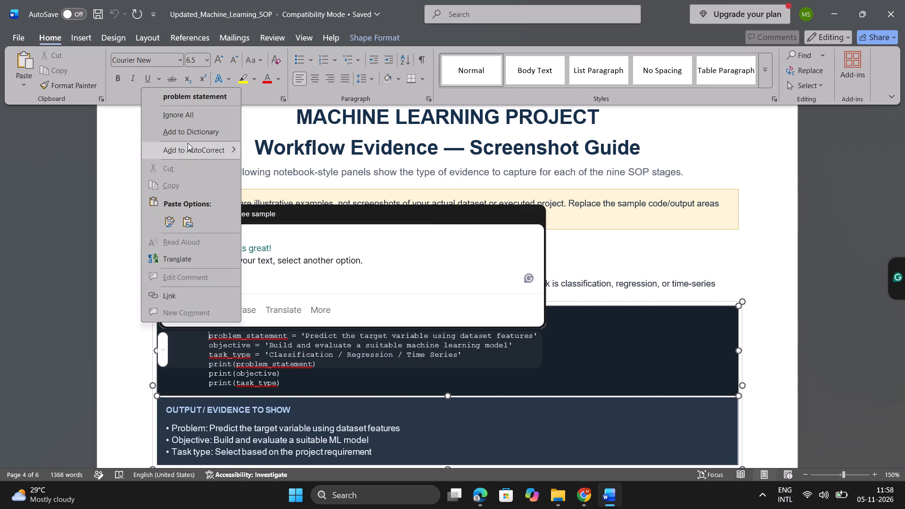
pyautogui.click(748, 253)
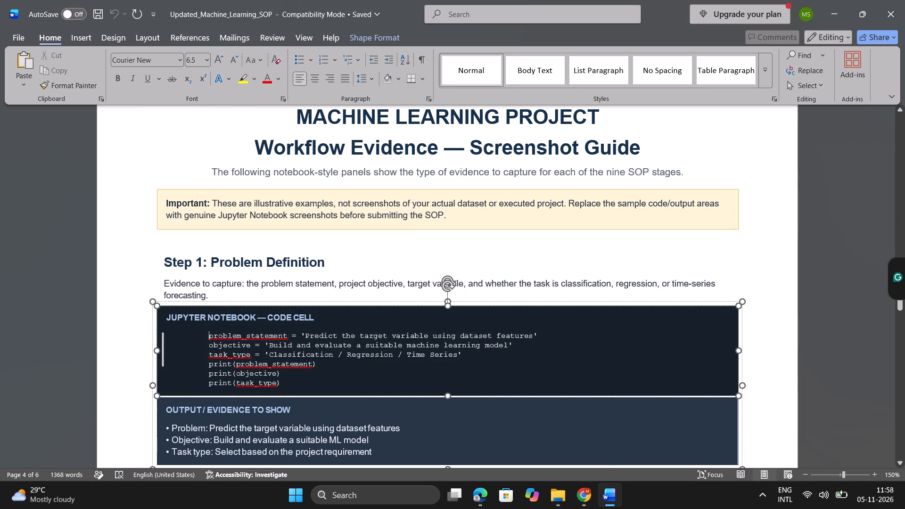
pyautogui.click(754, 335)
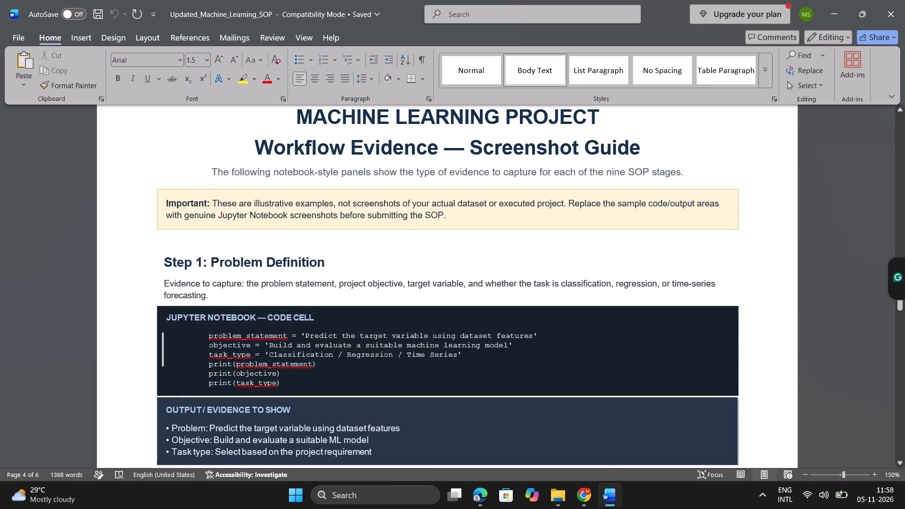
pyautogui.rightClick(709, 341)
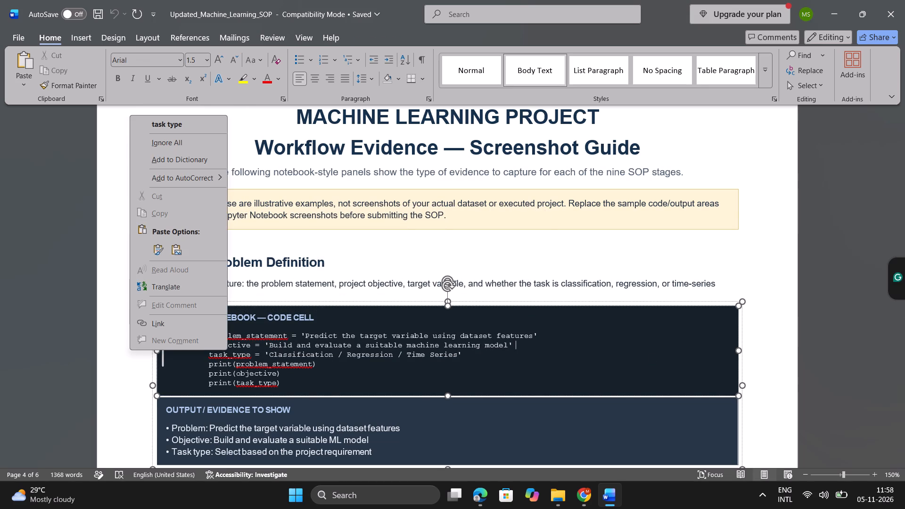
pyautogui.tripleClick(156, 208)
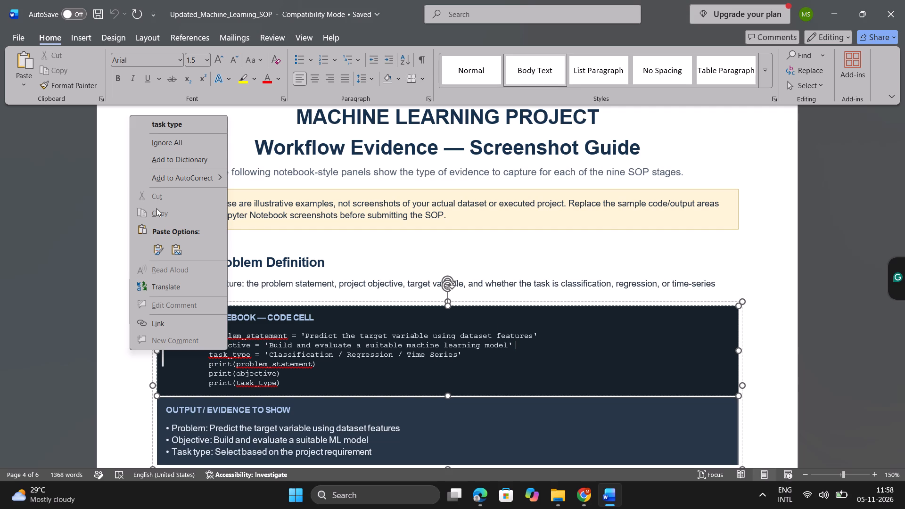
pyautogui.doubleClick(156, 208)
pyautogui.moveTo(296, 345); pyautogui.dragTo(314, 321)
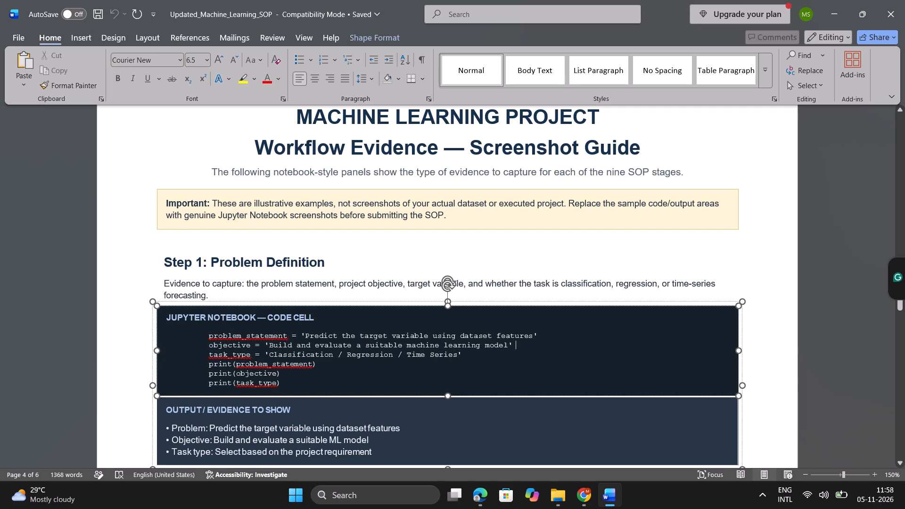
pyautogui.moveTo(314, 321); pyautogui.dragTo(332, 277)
# Shift the top edge of the code cell panel under Step 1: Problem Definition slightly down and copy the panel.
pyautogui.moveTo(446, 304); pyautogui.dragTo(448, 332)
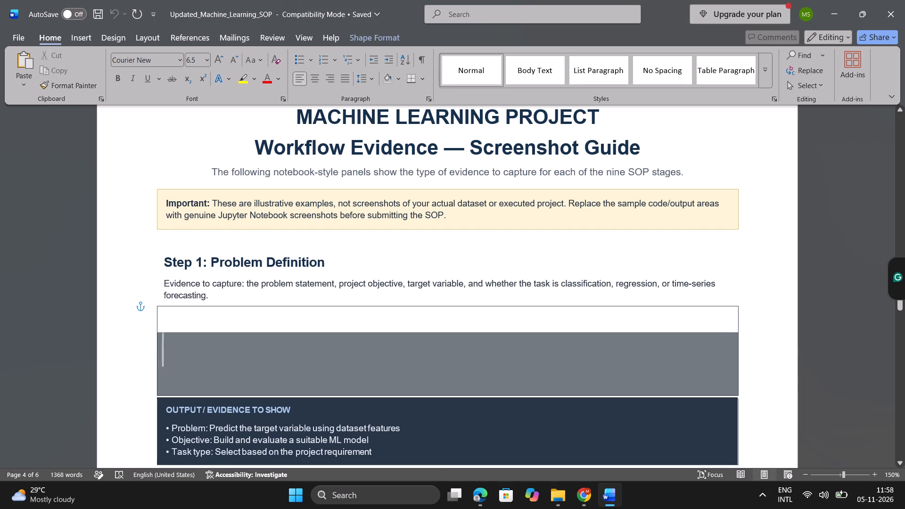
pyautogui.moveTo(448, 332); pyautogui.dragTo(434, 307)
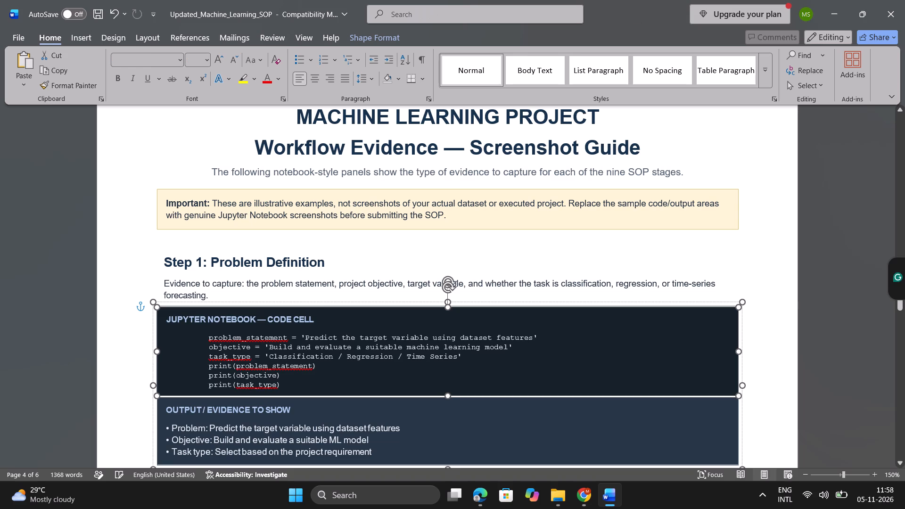
pyautogui.rightClick(547, 336)
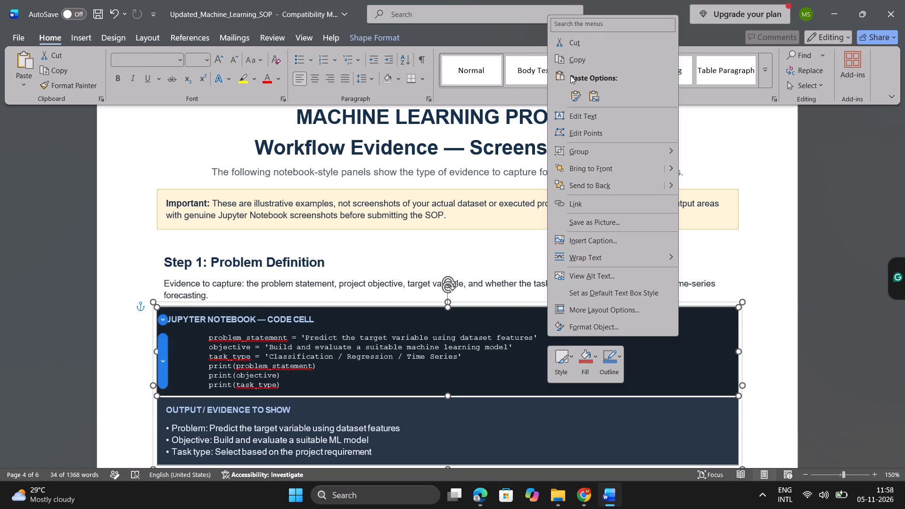
pyautogui.click(570, 57)
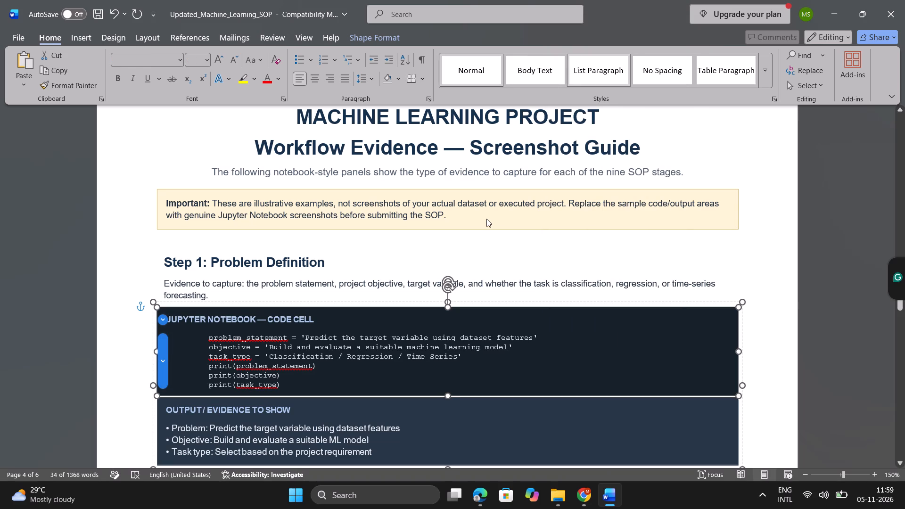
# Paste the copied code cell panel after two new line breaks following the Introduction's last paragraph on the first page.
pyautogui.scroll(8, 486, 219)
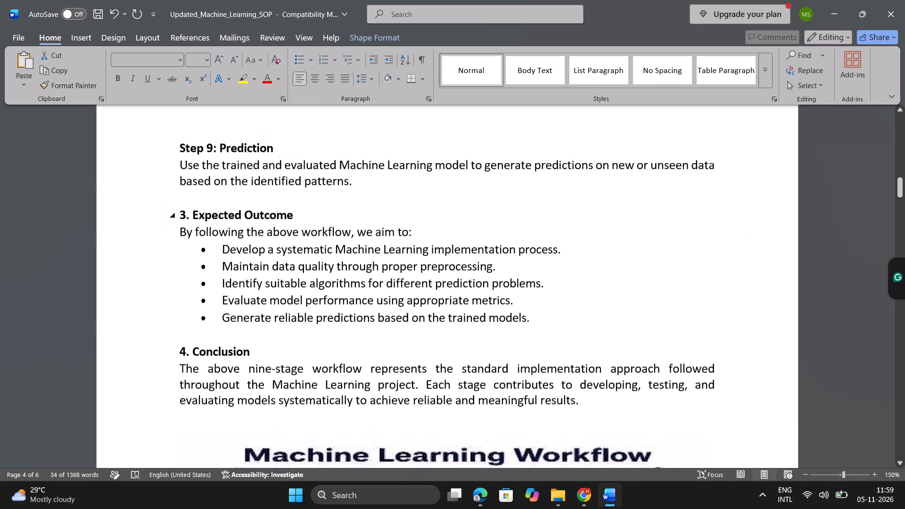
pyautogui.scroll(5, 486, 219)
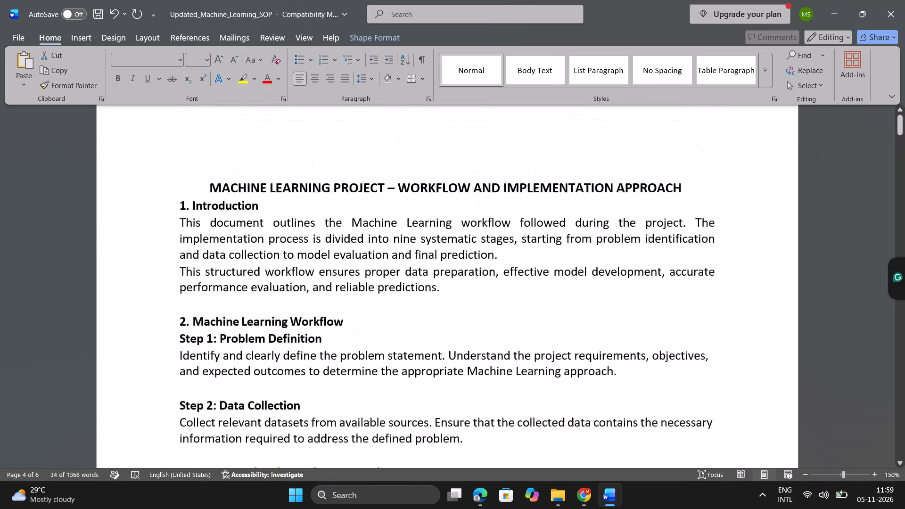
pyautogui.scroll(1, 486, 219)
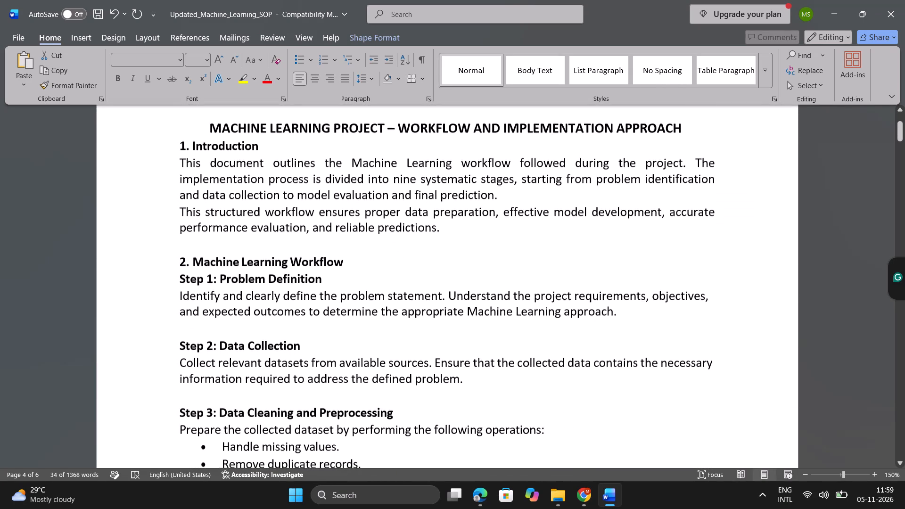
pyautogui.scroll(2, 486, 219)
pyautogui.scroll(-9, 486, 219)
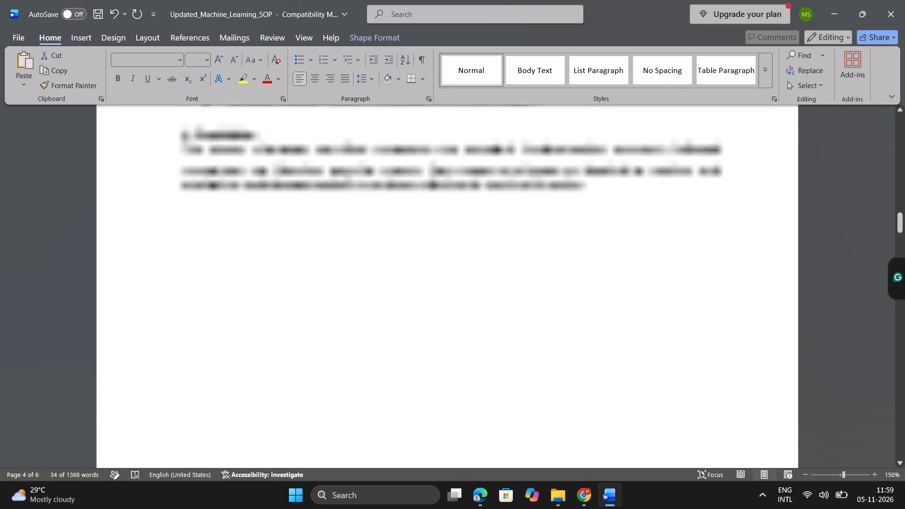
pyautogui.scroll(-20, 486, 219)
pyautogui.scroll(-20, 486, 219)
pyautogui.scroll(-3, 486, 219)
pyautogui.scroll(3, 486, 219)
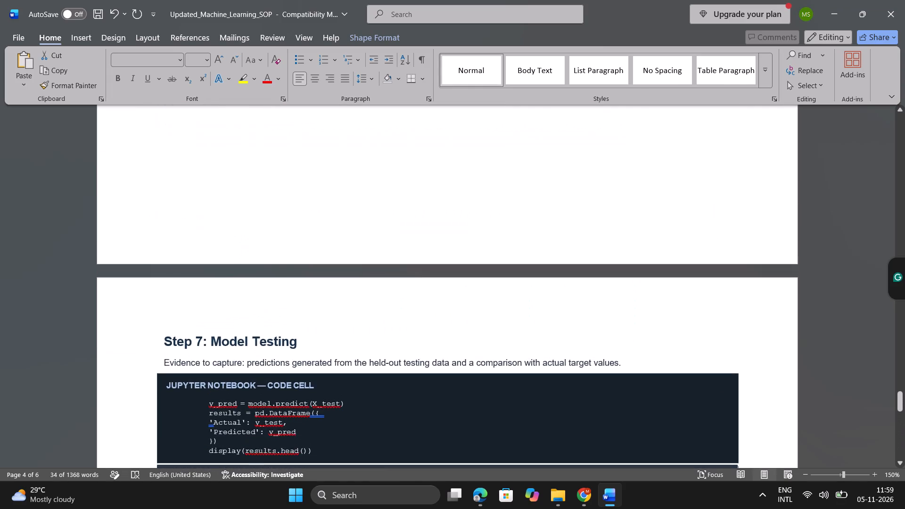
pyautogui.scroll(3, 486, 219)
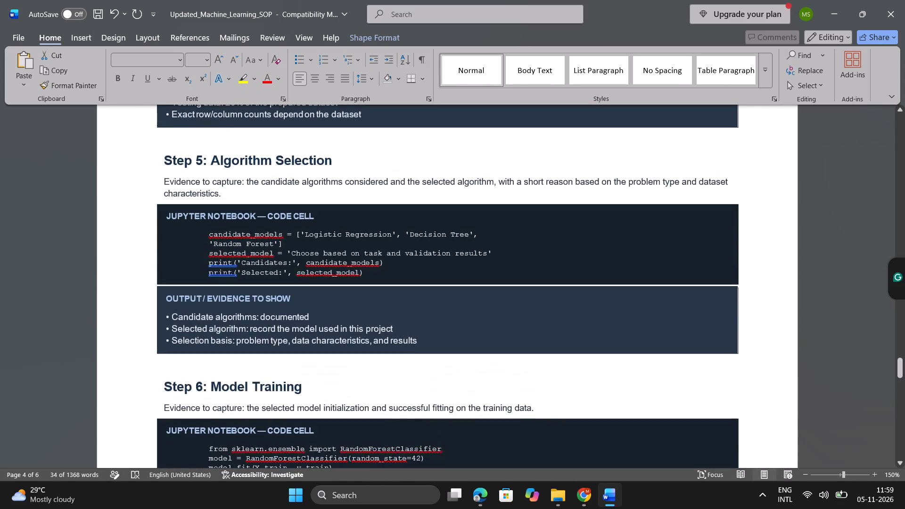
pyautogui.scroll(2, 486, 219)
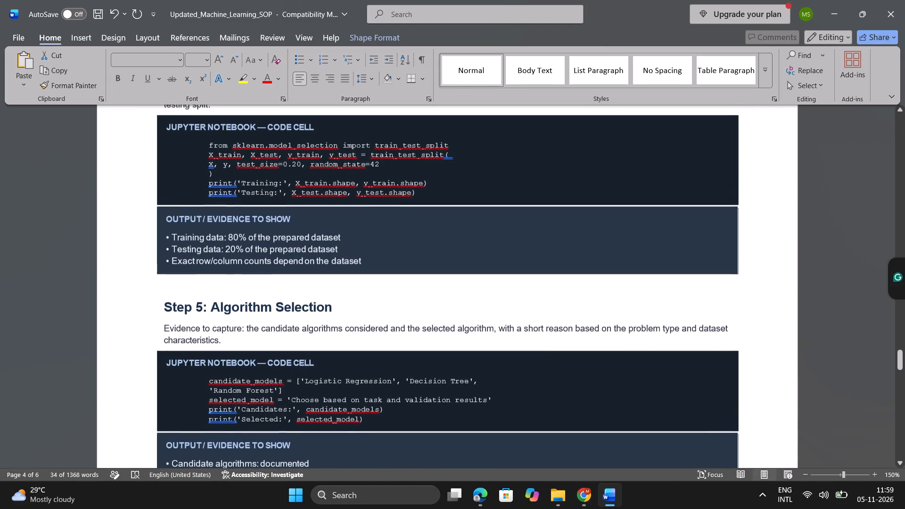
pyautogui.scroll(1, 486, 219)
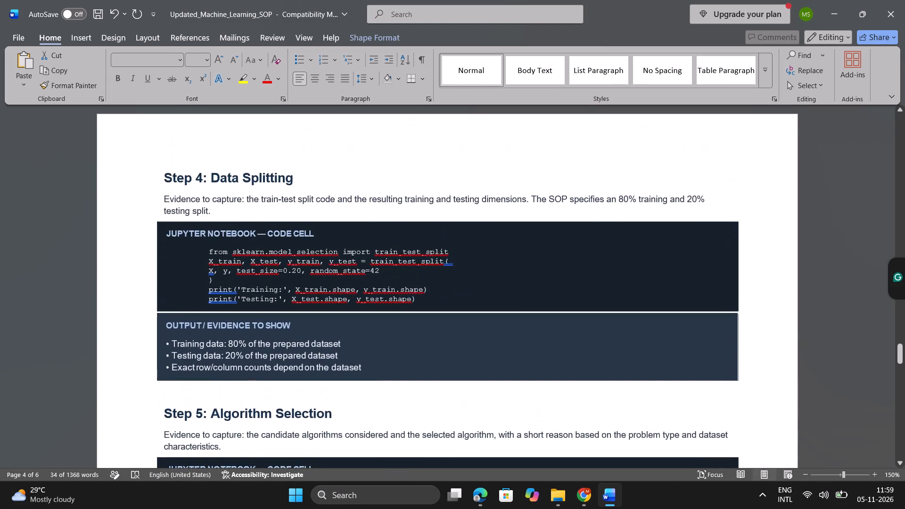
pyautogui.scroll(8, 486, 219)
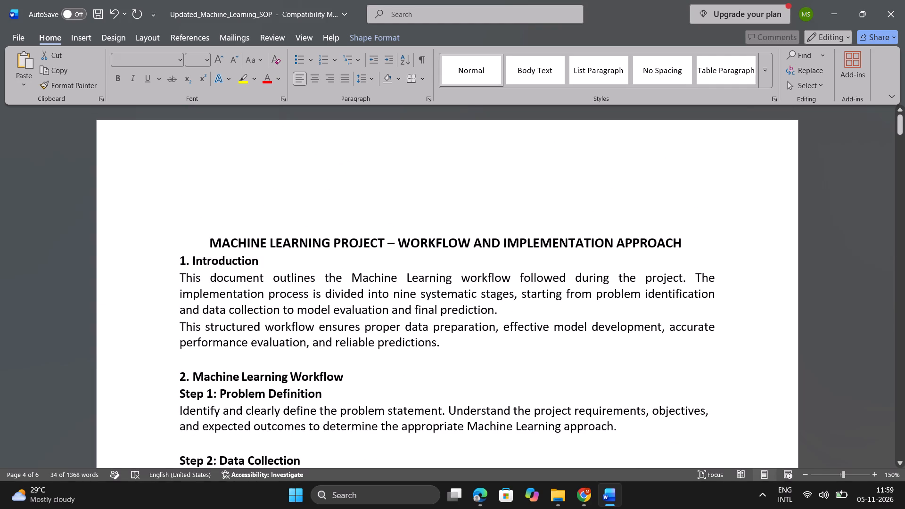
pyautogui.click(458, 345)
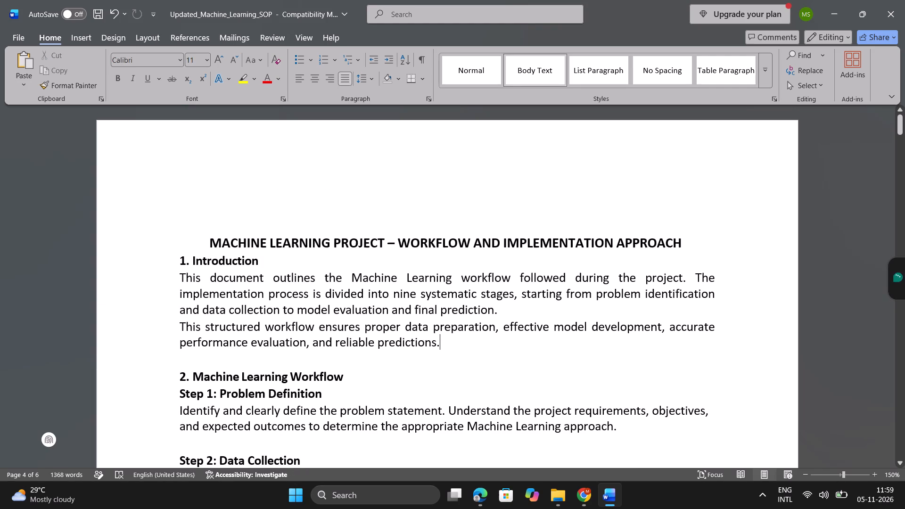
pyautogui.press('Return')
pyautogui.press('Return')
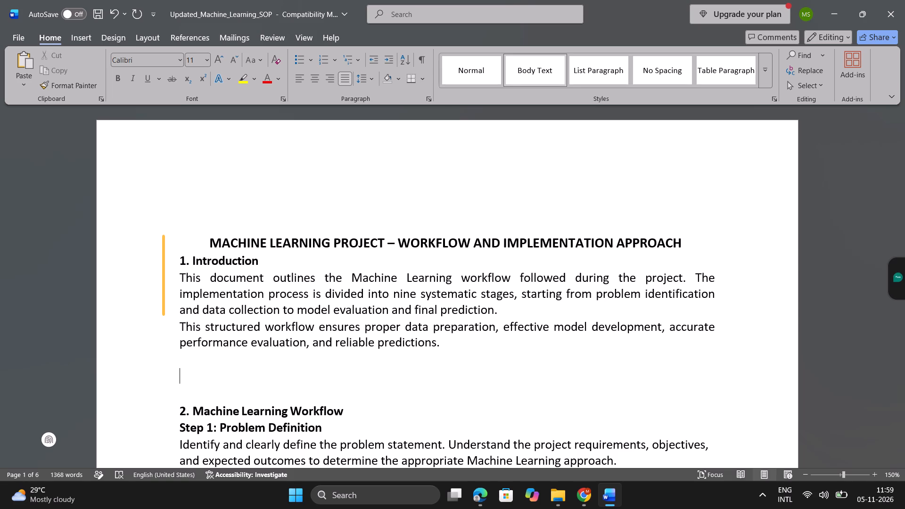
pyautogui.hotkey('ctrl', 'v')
# Examine the pasted panel's placement and compare it with the original Step 1 evidence panels in the Screenshot Guide.
pyautogui.scroll(-2, 458, 345)
pyautogui.scroll(1, 458, 345)
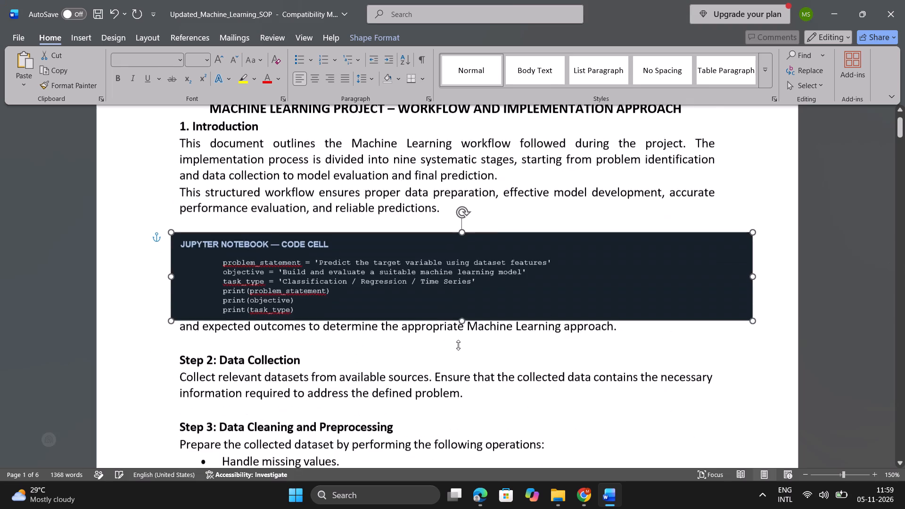
pyautogui.scroll(1, 458, 345)
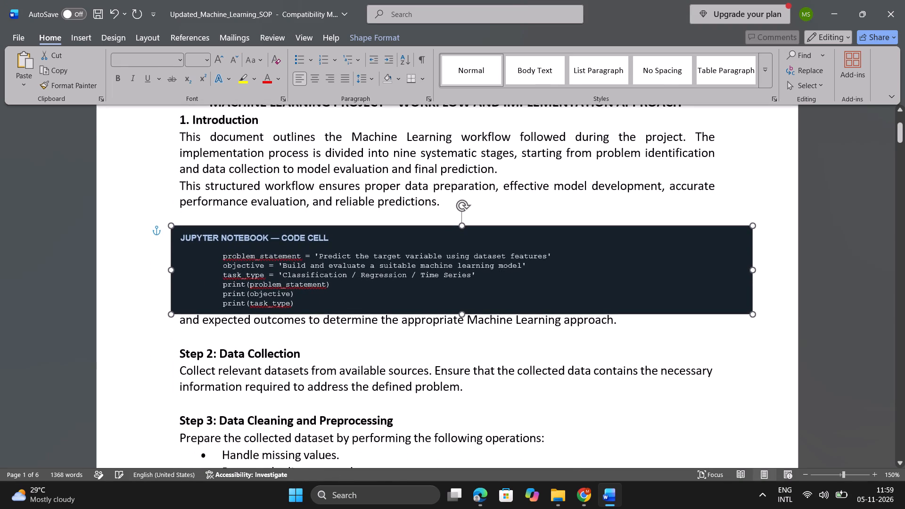
pyautogui.scroll(1, 458, 345)
pyautogui.scroll(-1, 458, 345)
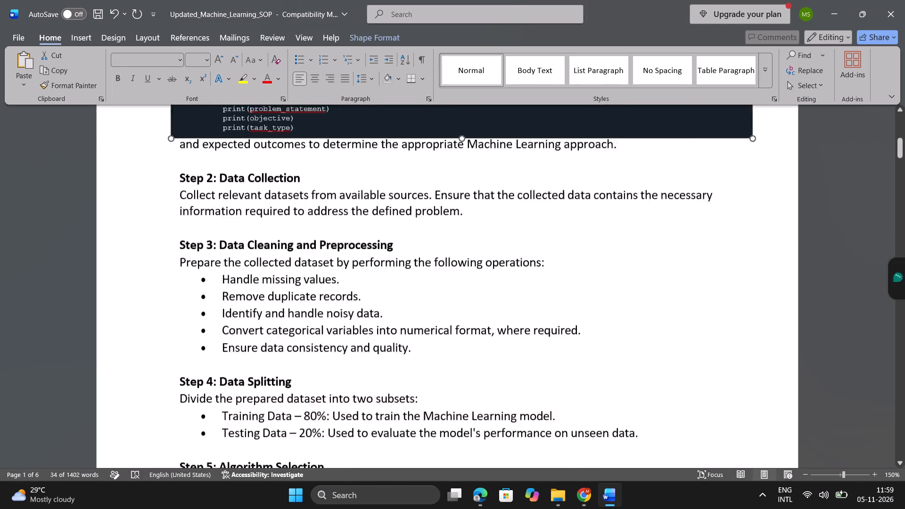
pyautogui.scroll(-7, 458, 345)
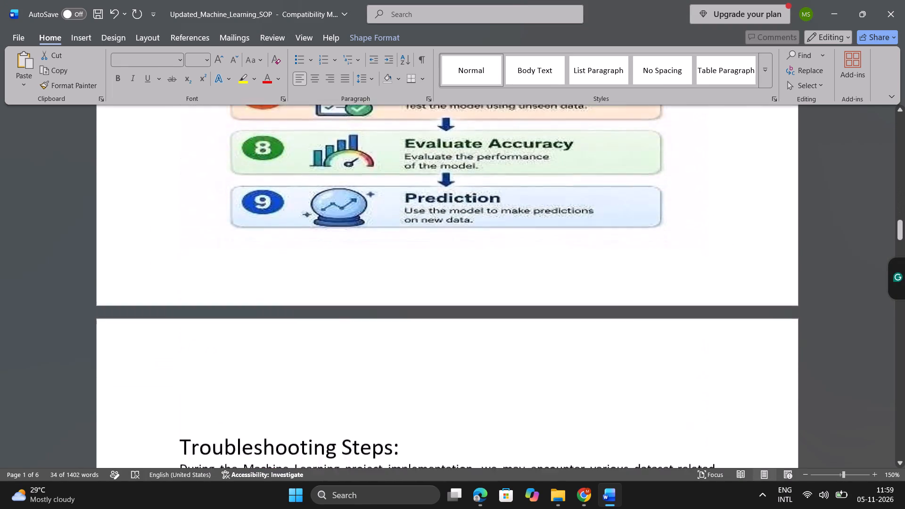
pyautogui.scroll(-9, 458, 345)
pyautogui.scroll(1, 458, 345)
pyautogui.hscroll(1, 458, 345)
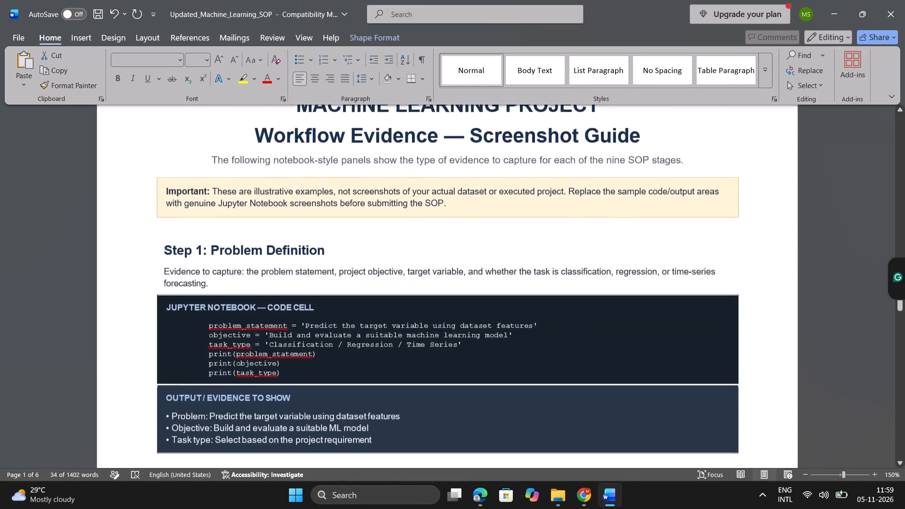
pyautogui.hscroll(2, 458, 345)
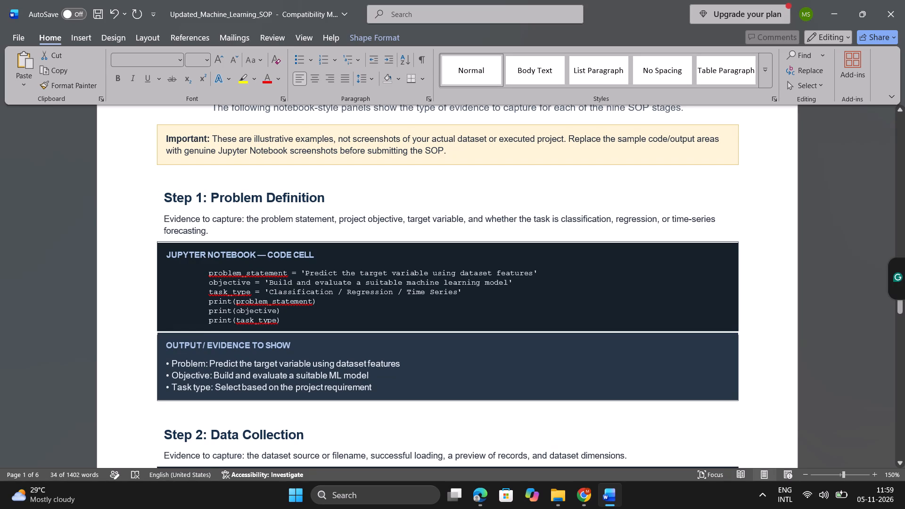
pyautogui.scroll(6, 453, 322)
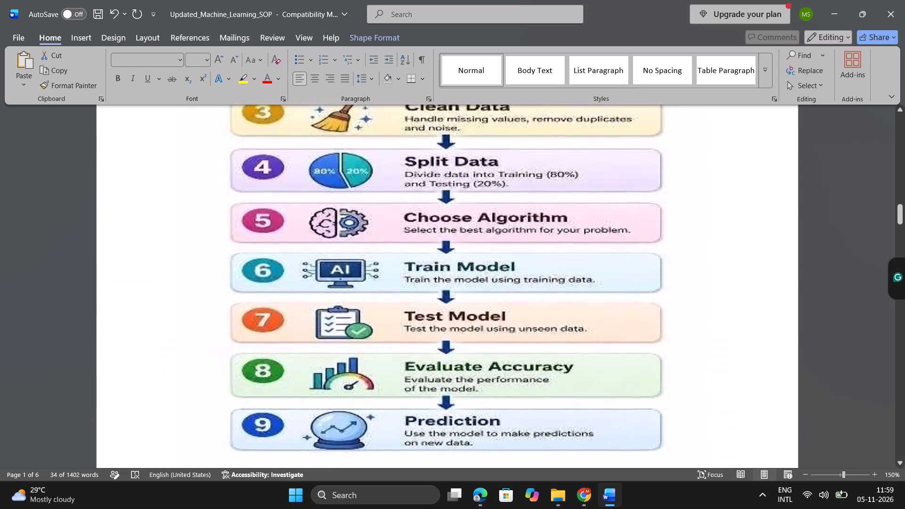
pyautogui.scroll(3, 453, 322)
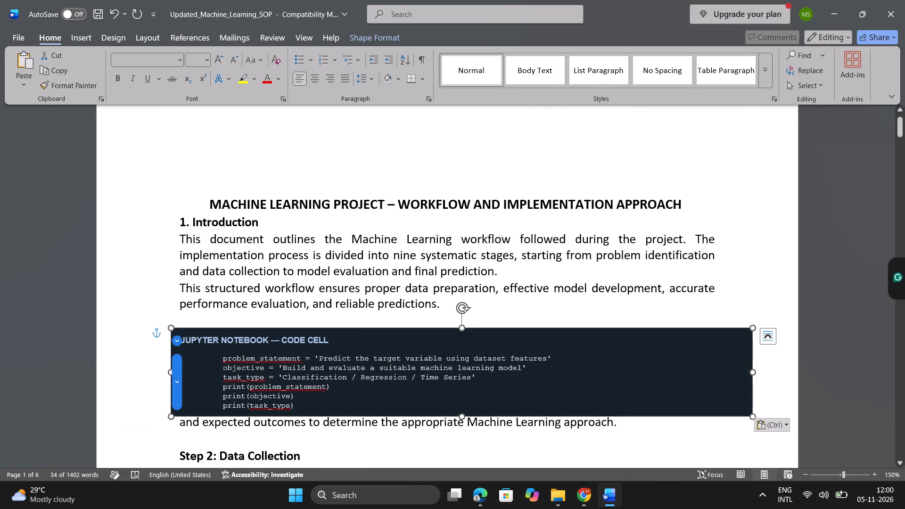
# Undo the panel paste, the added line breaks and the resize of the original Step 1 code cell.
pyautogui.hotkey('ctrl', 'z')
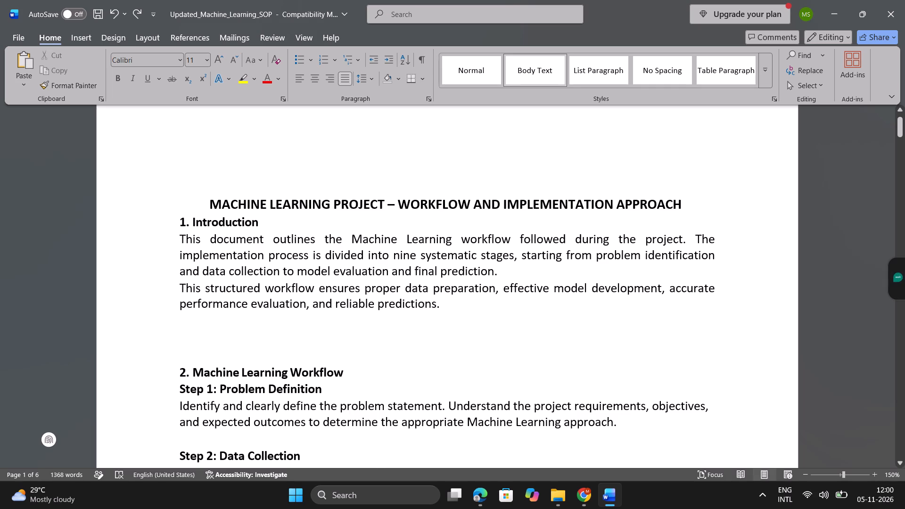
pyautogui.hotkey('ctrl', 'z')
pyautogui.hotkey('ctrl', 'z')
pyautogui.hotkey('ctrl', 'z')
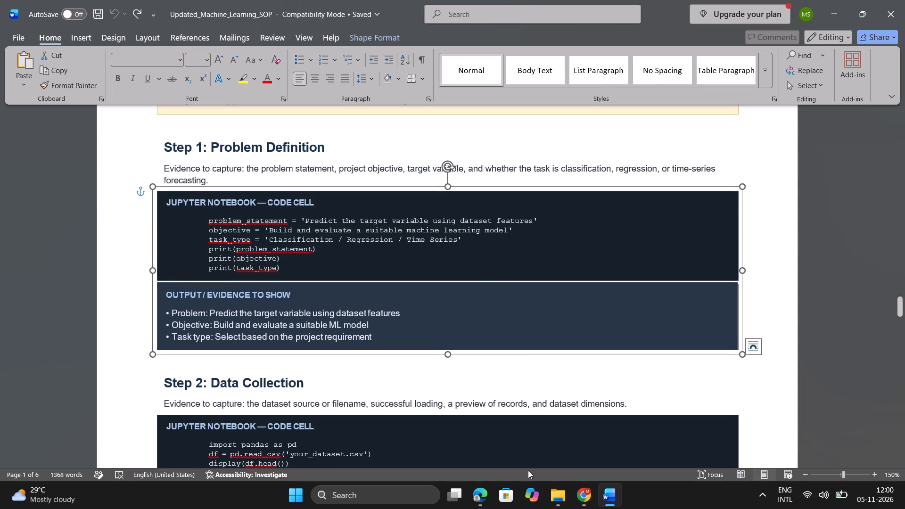
# Add two line breaks after the Introduction's last paragraph and paste the Step 1 code cell panel there.
pyautogui.scroll(8, 528, 470)
pyautogui.scroll(20, 447, 338)
pyautogui.scroll(20, 447, 338)
pyautogui.scroll(2, 447, 338)
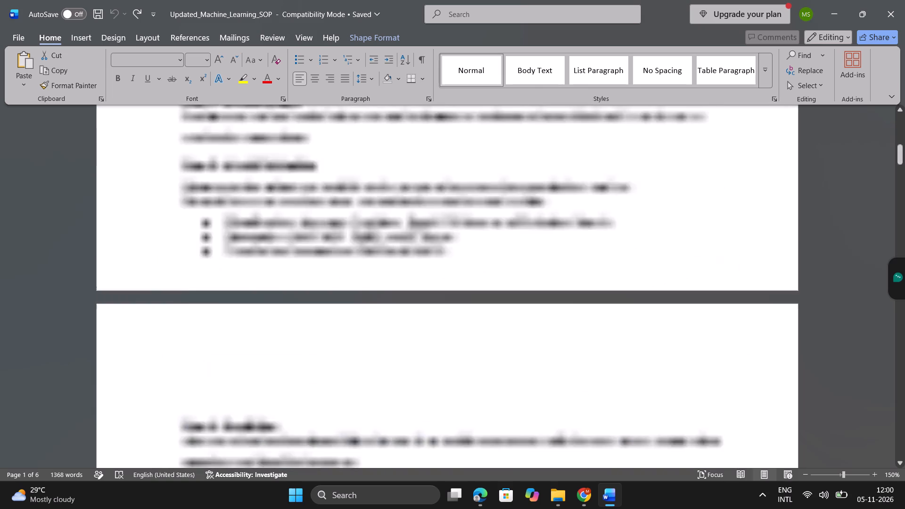
pyautogui.scroll(20, 447, 338)
pyautogui.scroll(12, 447, 338)
pyautogui.click(456, 349)
pyautogui.click(456, 349)
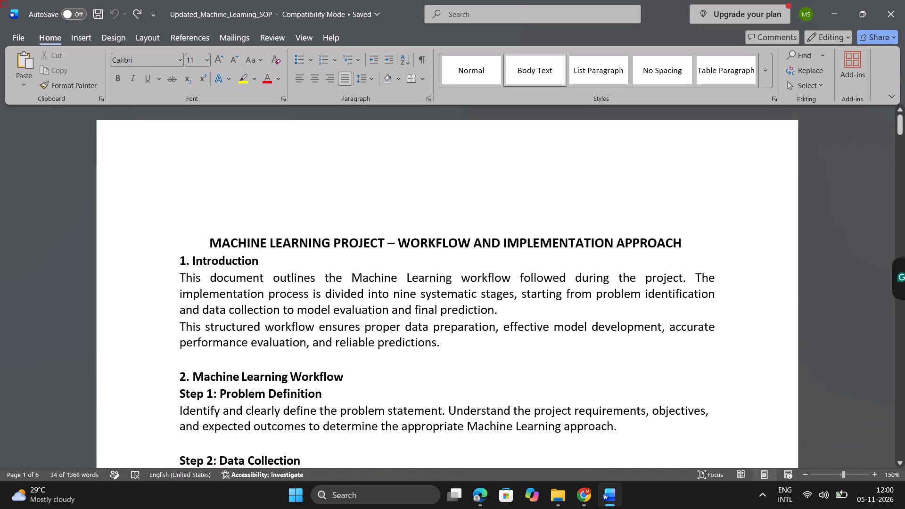
pyautogui.press('Return')
pyautogui.press('Return')
pyautogui.hotkey('ctrl', 'v')
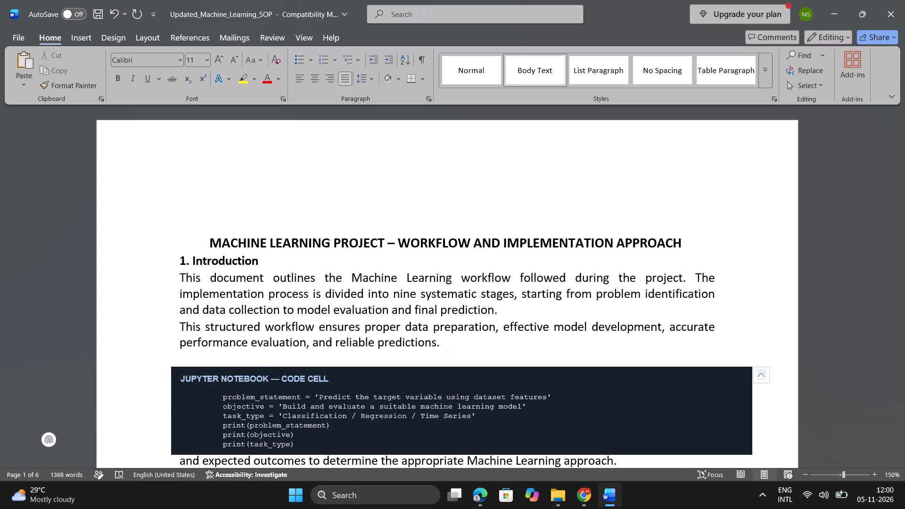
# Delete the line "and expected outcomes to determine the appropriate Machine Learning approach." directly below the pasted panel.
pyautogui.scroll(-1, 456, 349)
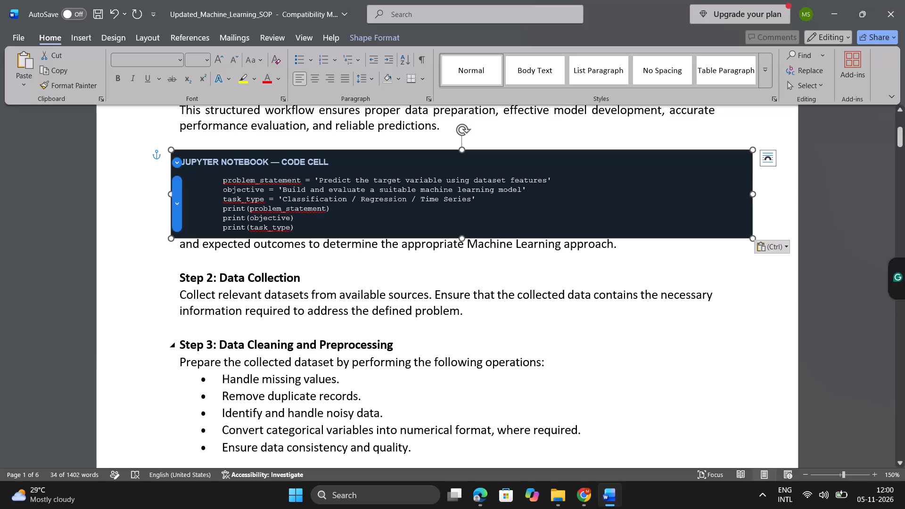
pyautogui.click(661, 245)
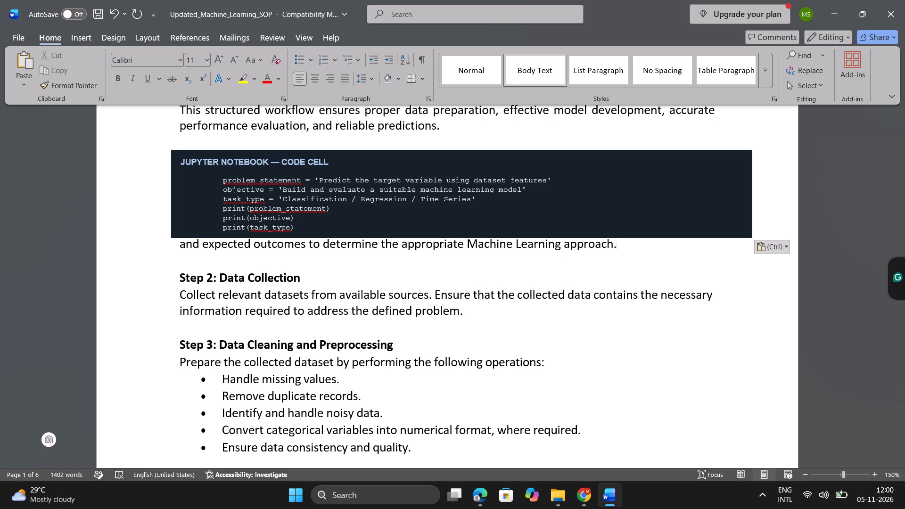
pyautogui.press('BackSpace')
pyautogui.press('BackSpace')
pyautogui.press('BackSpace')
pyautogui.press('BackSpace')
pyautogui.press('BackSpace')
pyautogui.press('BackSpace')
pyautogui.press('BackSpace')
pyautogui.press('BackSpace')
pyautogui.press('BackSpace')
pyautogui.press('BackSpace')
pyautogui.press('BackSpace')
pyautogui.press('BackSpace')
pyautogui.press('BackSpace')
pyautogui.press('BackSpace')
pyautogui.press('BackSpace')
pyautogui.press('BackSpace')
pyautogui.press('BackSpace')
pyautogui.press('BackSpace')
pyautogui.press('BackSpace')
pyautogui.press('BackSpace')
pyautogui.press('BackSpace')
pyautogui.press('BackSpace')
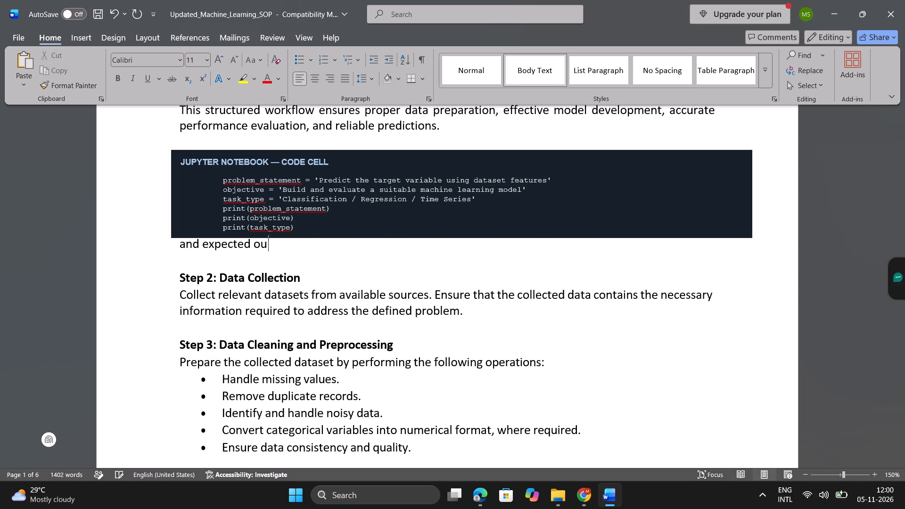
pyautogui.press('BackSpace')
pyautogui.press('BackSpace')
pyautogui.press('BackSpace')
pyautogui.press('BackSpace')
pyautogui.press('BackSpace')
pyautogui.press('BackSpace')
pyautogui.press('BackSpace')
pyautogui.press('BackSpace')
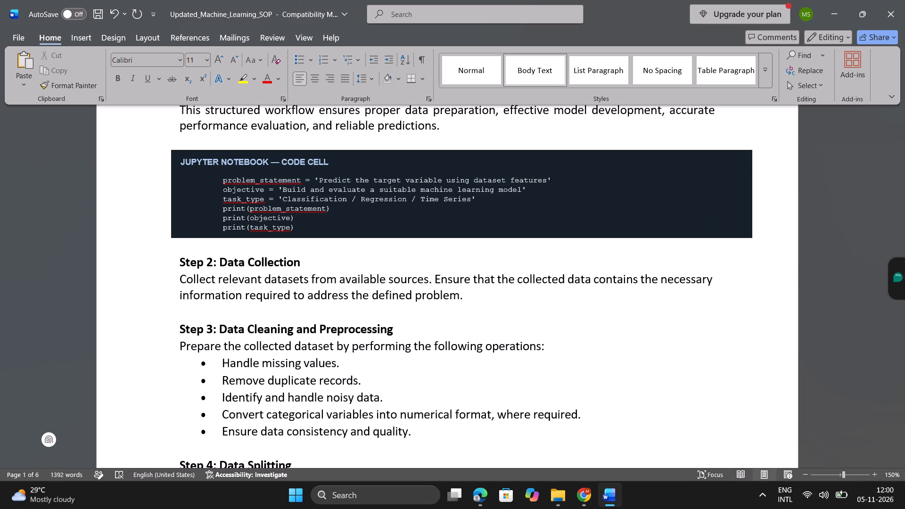
# Undo the deletion of the line below the Step 1 code cell panel, restoring "and expected outcomes to determine the appropriate Machine Learning".
pyautogui.hotkey('ctrl', 'z')
pyautogui.hotkey('ctrl', 'z')
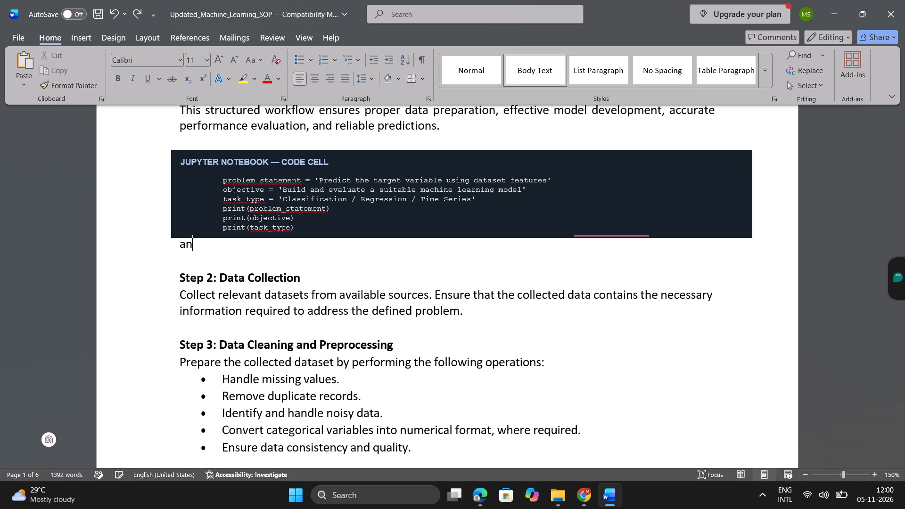
pyautogui.hotkey('ctrl', 'z')
pyautogui.hotkey('ctrl', 'z')
pyautogui.hotkey('ctrl', 'z')
pyautogui.hotkey('ctrl', 'z')
pyautogui.hotkey('ctrl', 'z')
pyautogui.hotkey('ctrl', 'z')
pyautogui.hotkey('ctrl', 'z')
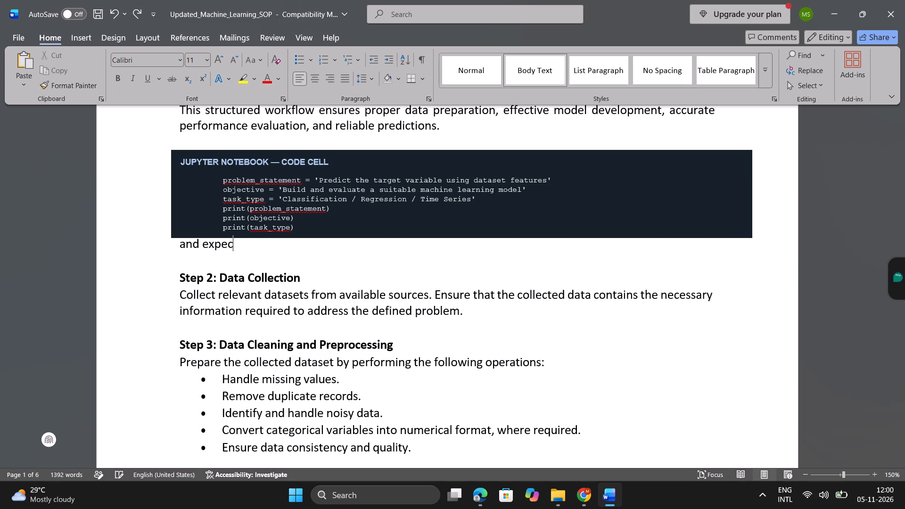
pyautogui.hotkey('ctrl', 'z')
pyautogui.hotkey('ctrl', 'z')
pyautogui.hotkey('ctrl', 'z')
pyautogui.hotkey('ctrl', 'z')
pyautogui.hotkey('ctrl', 'z')
pyautogui.hotkey('ctrl', 'z')
pyautogui.hotkey('ctrl', 'z')
pyautogui.hotkey('ctrl', 'z')
pyautogui.hotkey('ctrl', 'z')
pyautogui.hotkey('ctrl', 'z')
pyautogui.hotkey('ctrl', 'z')
pyautogui.hotkey('ctrl', 'z')
pyautogui.hotkey('ctrl', 'z')
pyautogui.hotkey('ctrl', 'z')
pyautogui.hotkey('ctrl', 'z')
pyautogui.hotkey('ctrl', 'z')
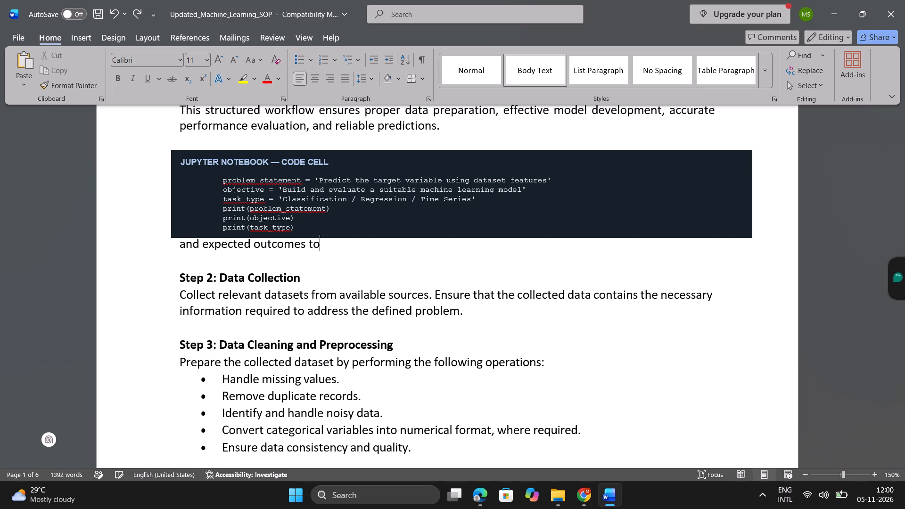
pyautogui.hotkey('ctrl', 'z')
pyautogui.hotkey('ctrl', 'z')
pyautogui.hotkey('ctrl', 'z')
pyautogui.hotkey('ctrl', 'z')
pyautogui.hotkey('ctrl', 'z')
pyautogui.hotkey('ctrl', 'z')
pyautogui.hotkey('ctrl', 'z')
pyautogui.hotkey('ctrl', 'z')
pyautogui.hotkey('ctrl', 'z')
pyautogui.hotkey('ctrl', 'z')
pyautogui.hotkey('ctrl', 'z')
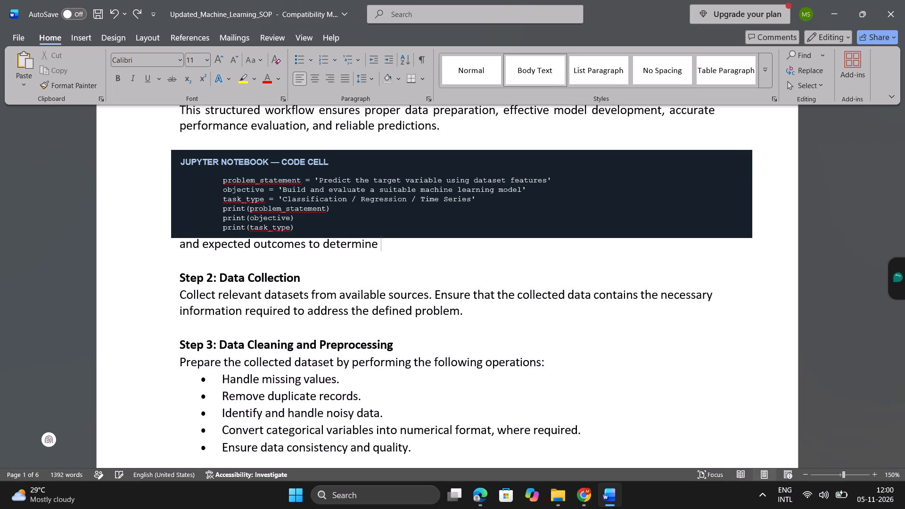
pyautogui.hotkey('ctrl', 'z')
pyautogui.hotkey('ctrl', 'z')
pyautogui.hotkey('ctrl', 'z')
pyautogui.hotkey('ctrl', 'z')
pyautogui.hotkey('ctrl', 'z')
pyautogui.hotkey('ctrl', 'z')
pyautogui.hotkey('ctrl', 'z')
pyautogui.hotkey('ctrl', 'z')
pyautogui.press('z')
pyautogui.hotkey('ctrl', 'z')
pyautogui.hotkey('ctrl', 'z')
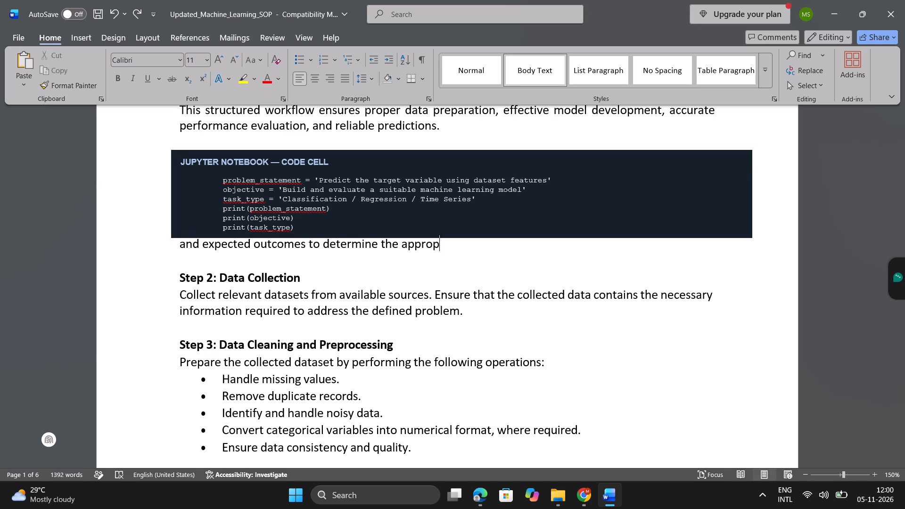
pyautogui.hotkey('ctrl', 'z')
pyautogui.press('BackSpace')
pyautogui.press('BackSpace')
pyautogui.hotkey('ctrl', 'z')
pyautogui.hotkey('ctrl', 'z')
pyautogui.hotkey('ctrl', 'z')
pyautogui.hotkey('ctrl', 'z')
pyautogui.hotkey('ctrl', 'z')
pyautogui.hotkey('ctrl', 'z')
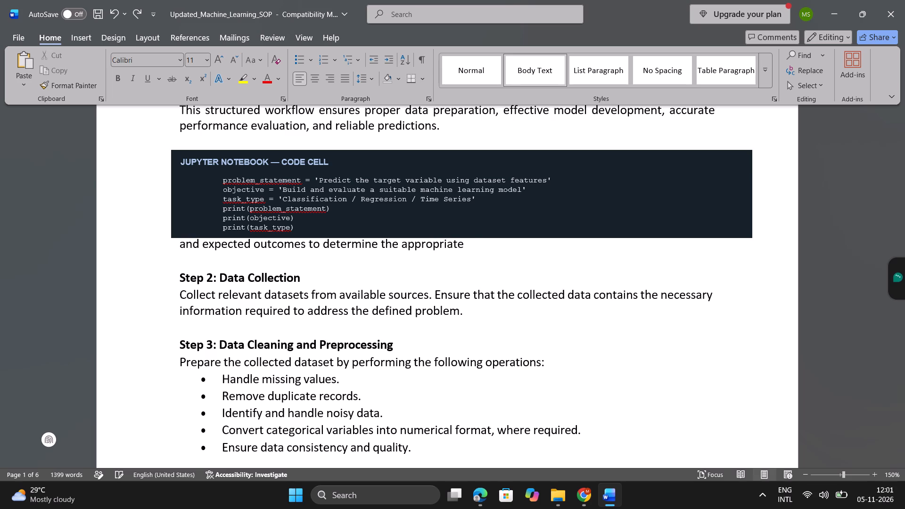
pyautogui.hotkey('ctrl', 'z')
pyautogui.hotkey('ctrl', 'z')
pyautogui.hotkey('ctrl', 'z')
pyautogui.hotkey('ctrl', 'z')
pyautogui.hotkey('ctrl', 'z')
pyautogui.hotkey('ctrl', 'z')
pyautogui.hotkey('ctrl', 'z')
pyautogui.hotkey('ctrl', 'z')
pyautogui.hotkey('ctrl', 'z')
pyautogui.hotkey('ctrl', 'z')
pyautogui.hotkey('ctrl', 'z')
pyautogui.hotkey('ctrl', 'z')
pyautogui.hotkey('ctrl', 'z')
pyautogui.hotkey('ctrl', 'z')
pyautogui.hotkey('ctrl', 'z')
pyautogui.hotkey('ctrl', 'z')
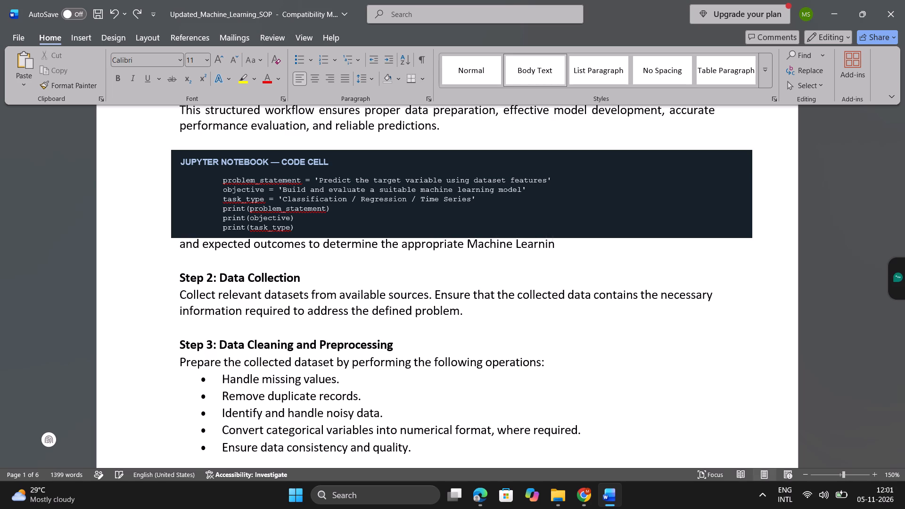
pyautogui.hotkey('ctrl', 'z')
pyautogui.hotkey('ctrl', 'z')
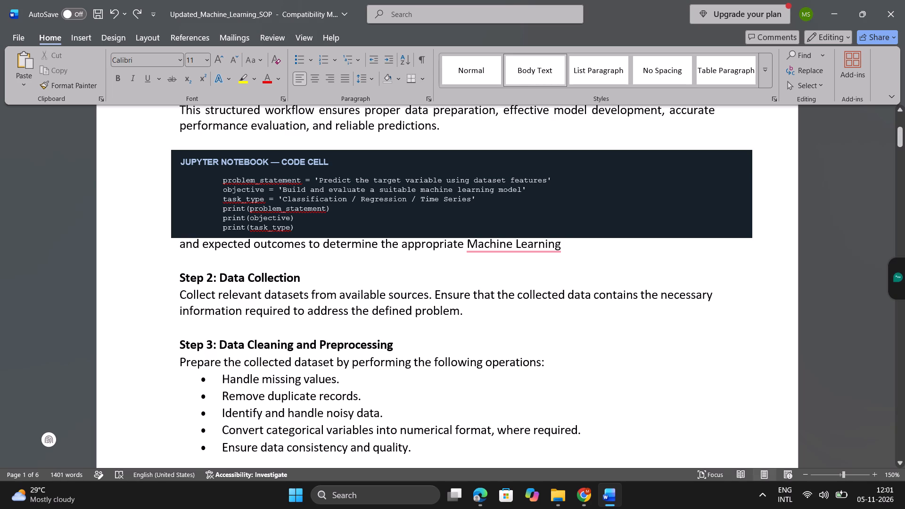
# Accept the writing suggestion that replaces "Machine Learning" in the restored line with "machine learning approach".
pyautogui.click(518, 244)
pyautogui.click(516, 280)
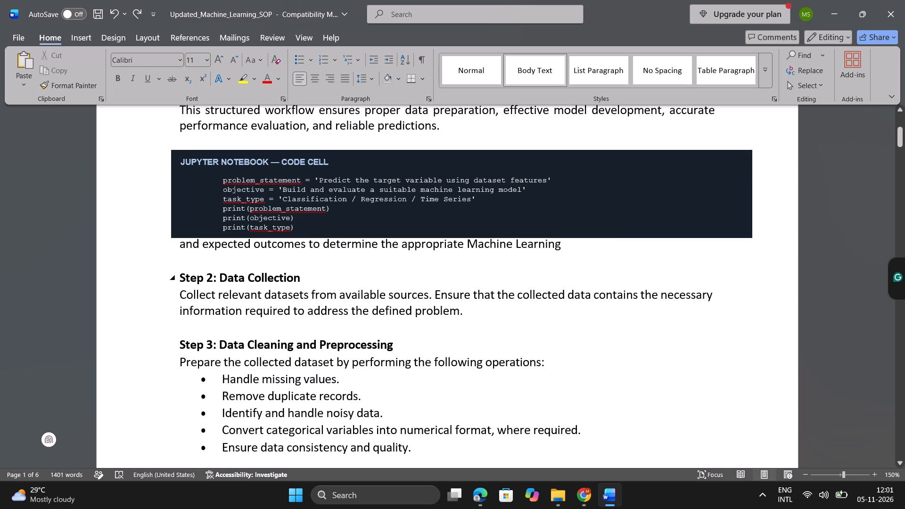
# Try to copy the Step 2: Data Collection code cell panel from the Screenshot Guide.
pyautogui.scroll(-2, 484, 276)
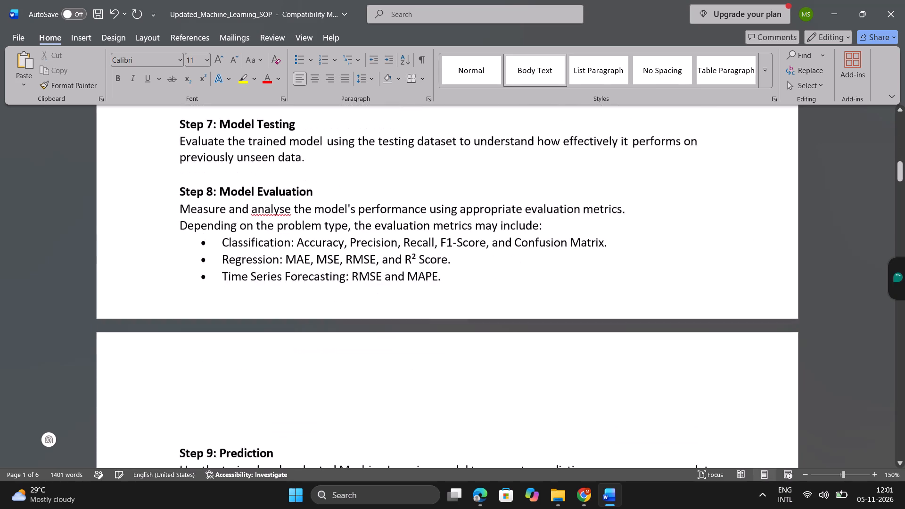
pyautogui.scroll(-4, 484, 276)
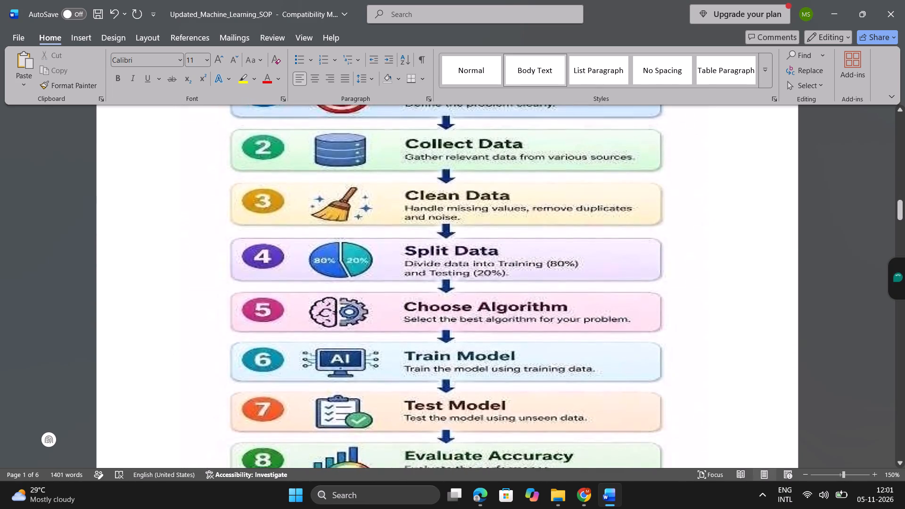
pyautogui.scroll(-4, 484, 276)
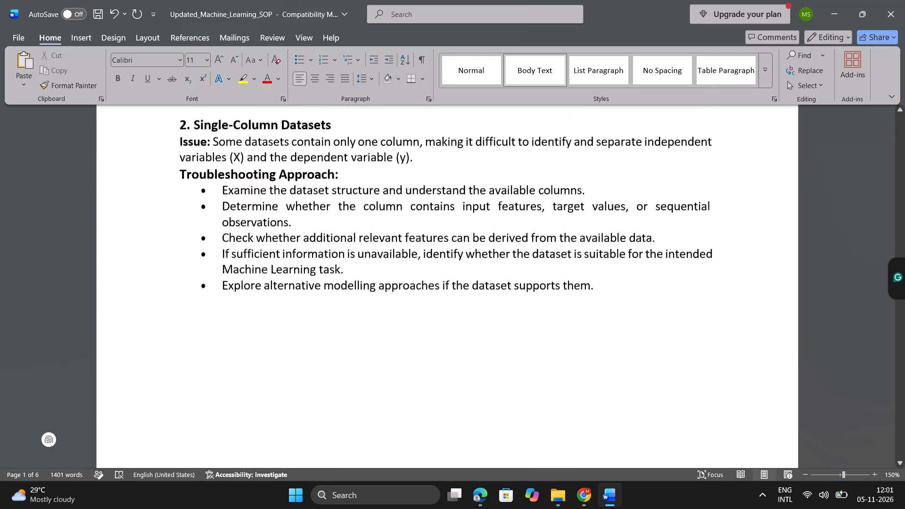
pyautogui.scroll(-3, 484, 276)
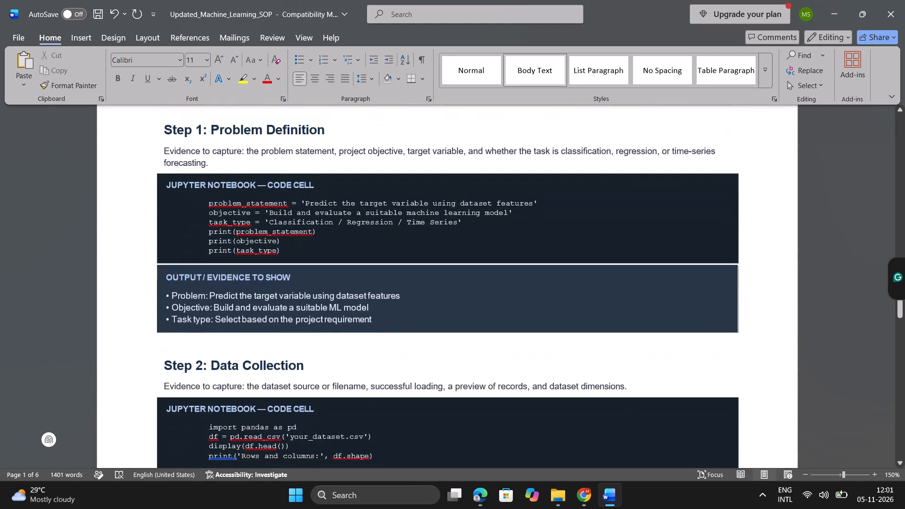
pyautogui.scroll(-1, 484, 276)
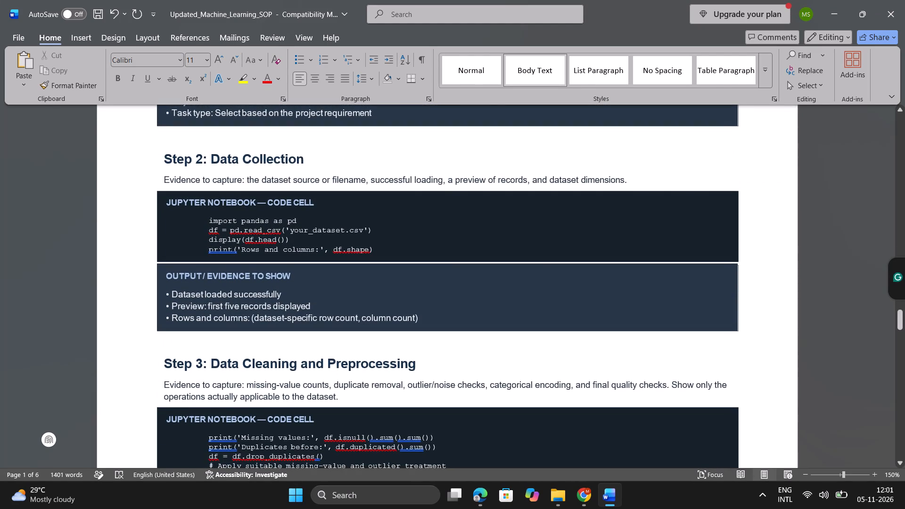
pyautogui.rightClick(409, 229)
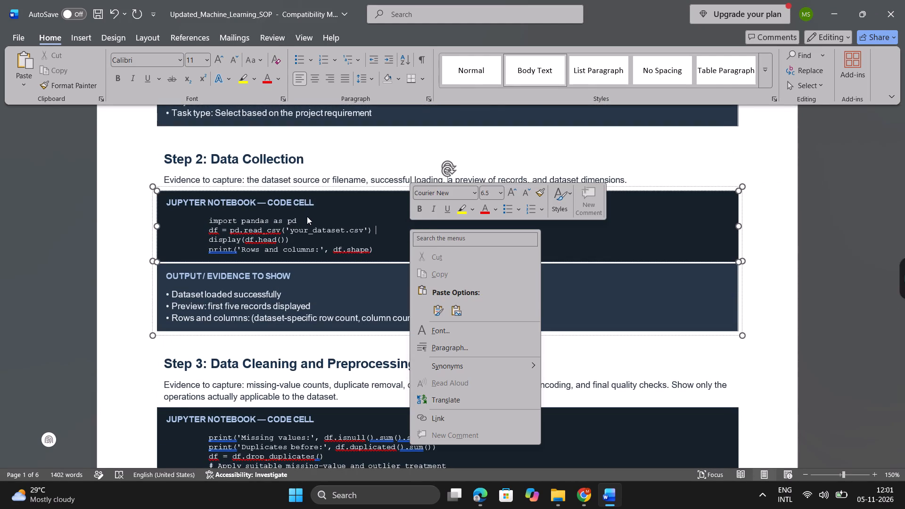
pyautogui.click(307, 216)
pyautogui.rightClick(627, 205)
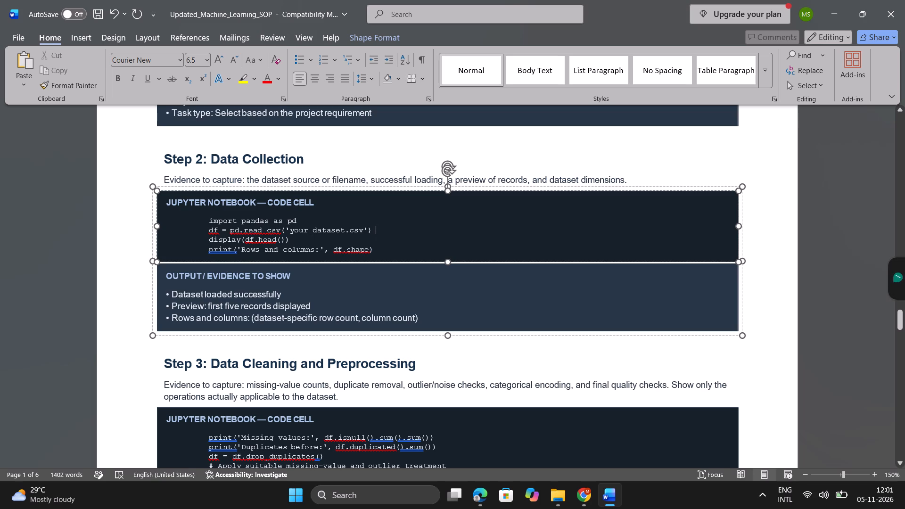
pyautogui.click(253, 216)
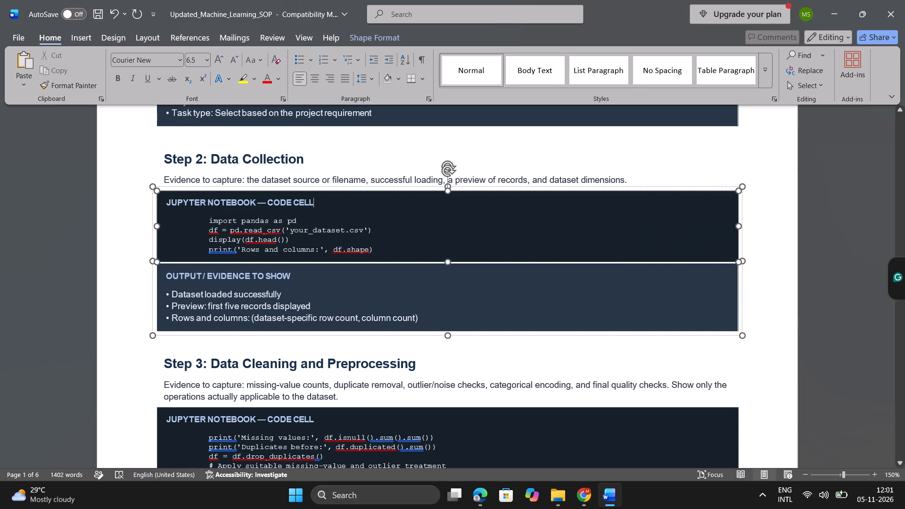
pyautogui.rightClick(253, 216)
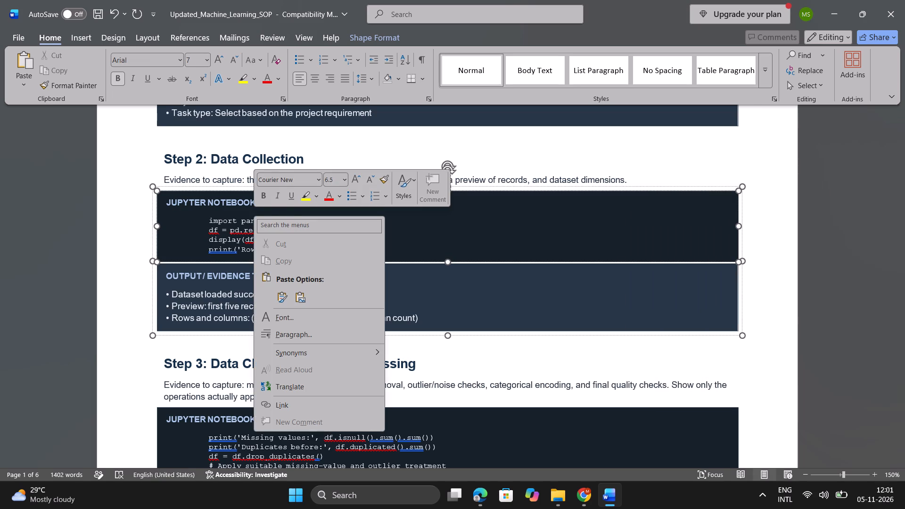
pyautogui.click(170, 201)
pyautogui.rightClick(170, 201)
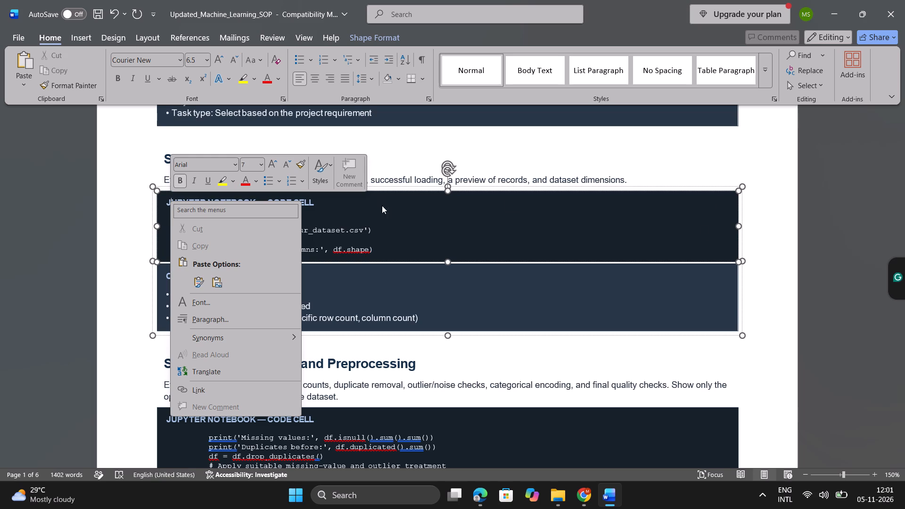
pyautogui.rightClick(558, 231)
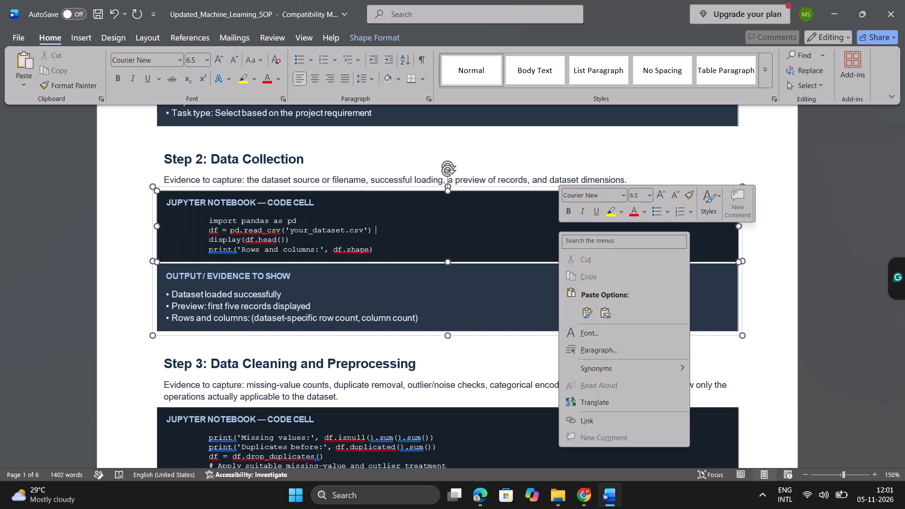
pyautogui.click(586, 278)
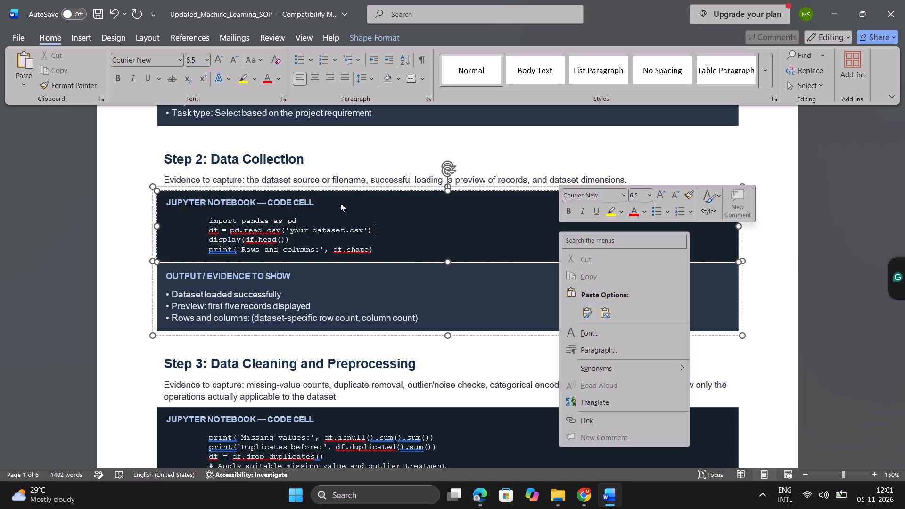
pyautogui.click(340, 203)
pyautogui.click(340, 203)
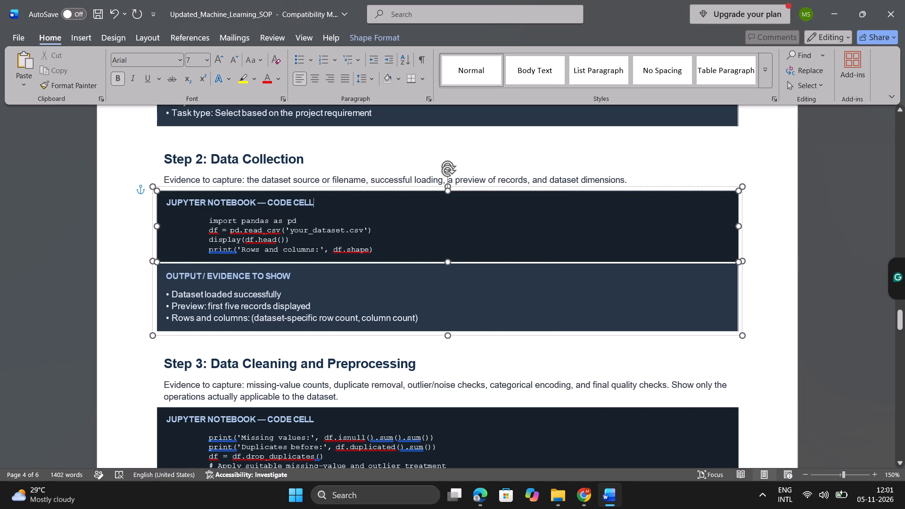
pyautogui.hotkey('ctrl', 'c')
# Add two line breaks after the Step 2: Data Collection paragraph in the workflow section.
pyautogui.scroll(6, 334, 119)
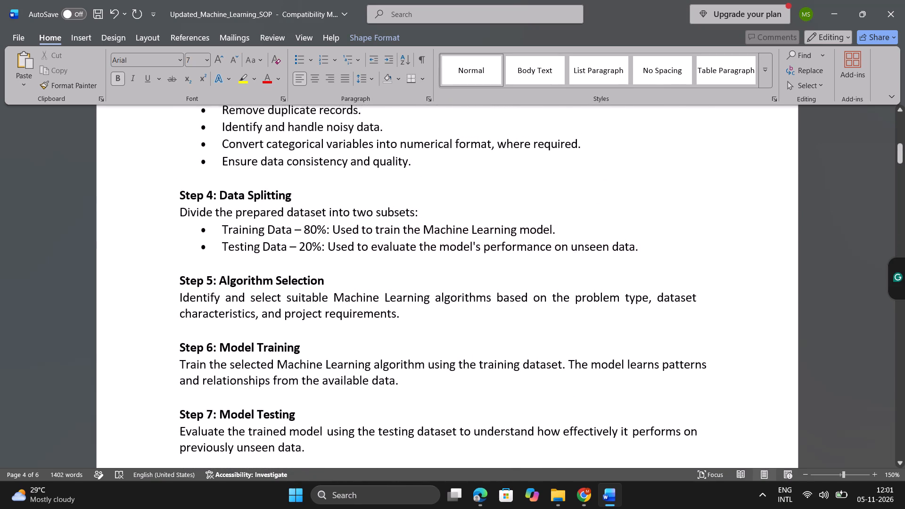
pyautogui.scroll(2, 334, 119)
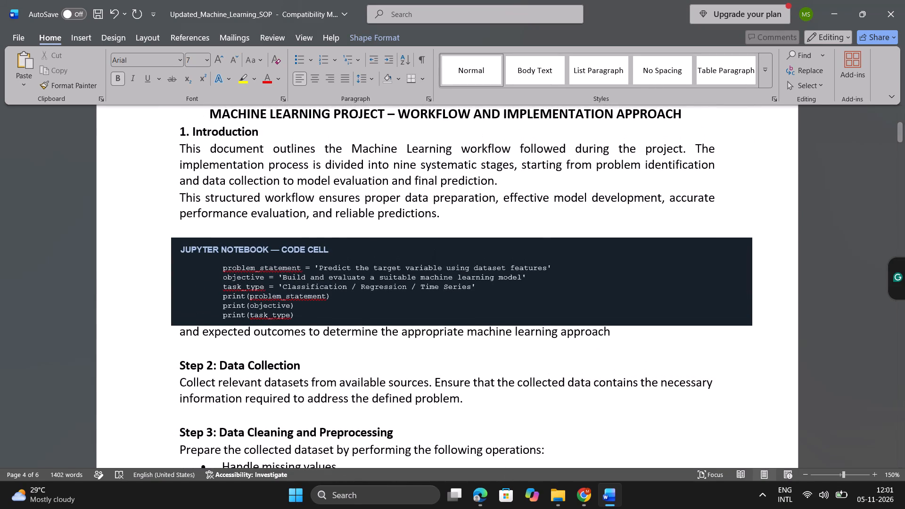
pyautogui.click(473, 400)
pyautogui.press('Return')
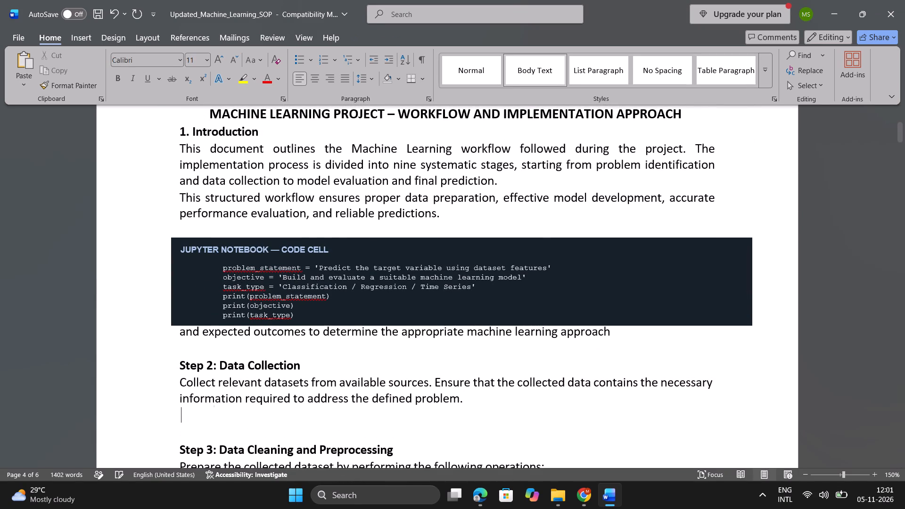
pyautogui.press('Return')
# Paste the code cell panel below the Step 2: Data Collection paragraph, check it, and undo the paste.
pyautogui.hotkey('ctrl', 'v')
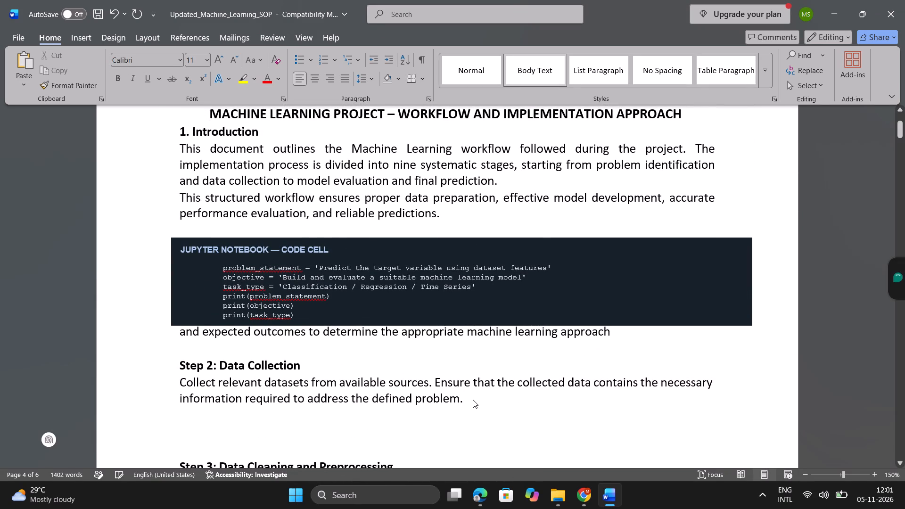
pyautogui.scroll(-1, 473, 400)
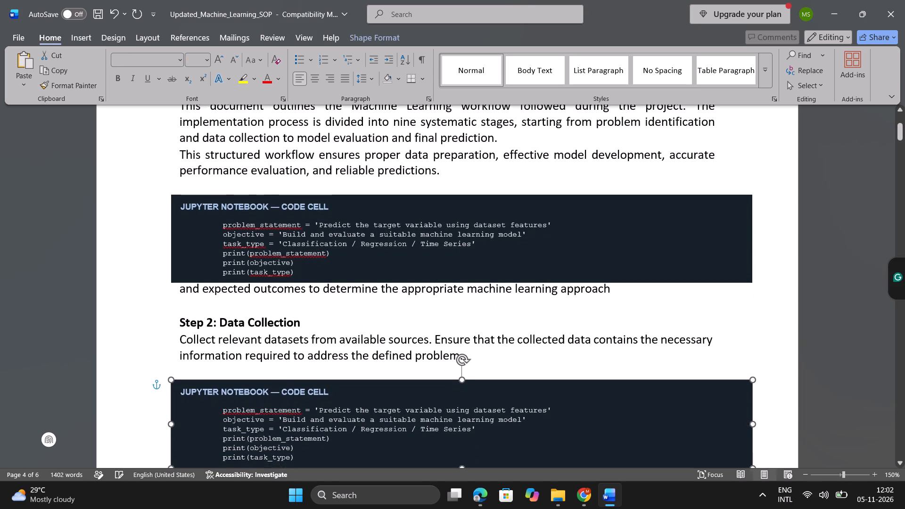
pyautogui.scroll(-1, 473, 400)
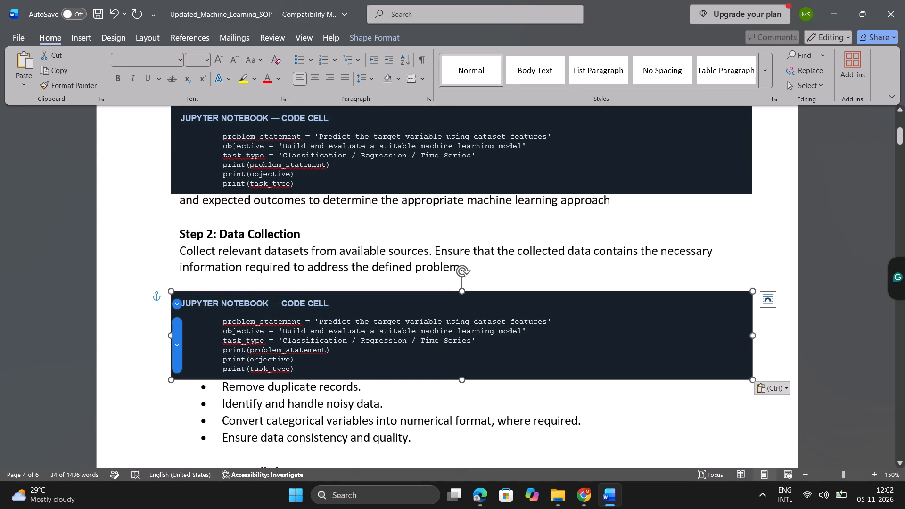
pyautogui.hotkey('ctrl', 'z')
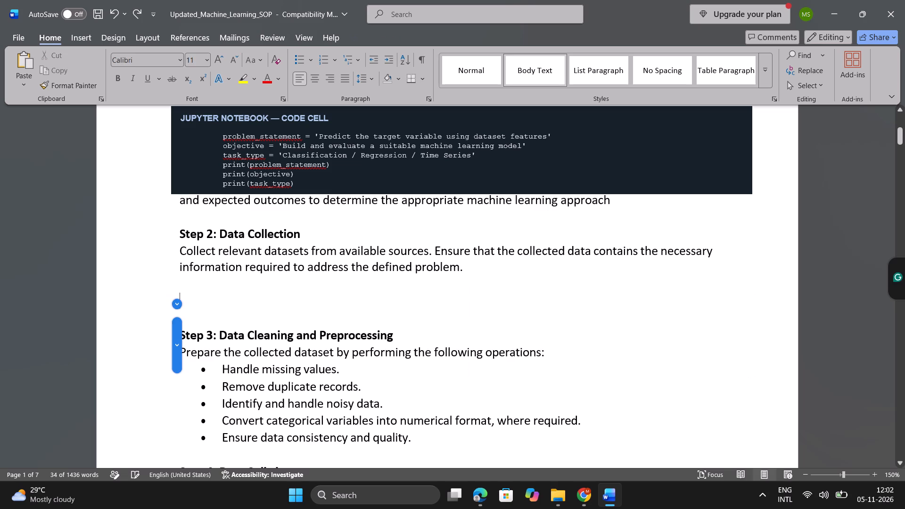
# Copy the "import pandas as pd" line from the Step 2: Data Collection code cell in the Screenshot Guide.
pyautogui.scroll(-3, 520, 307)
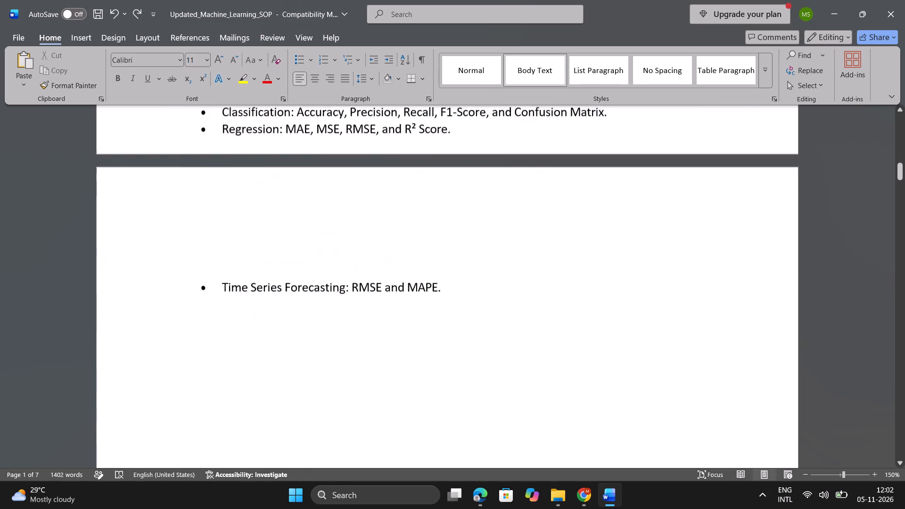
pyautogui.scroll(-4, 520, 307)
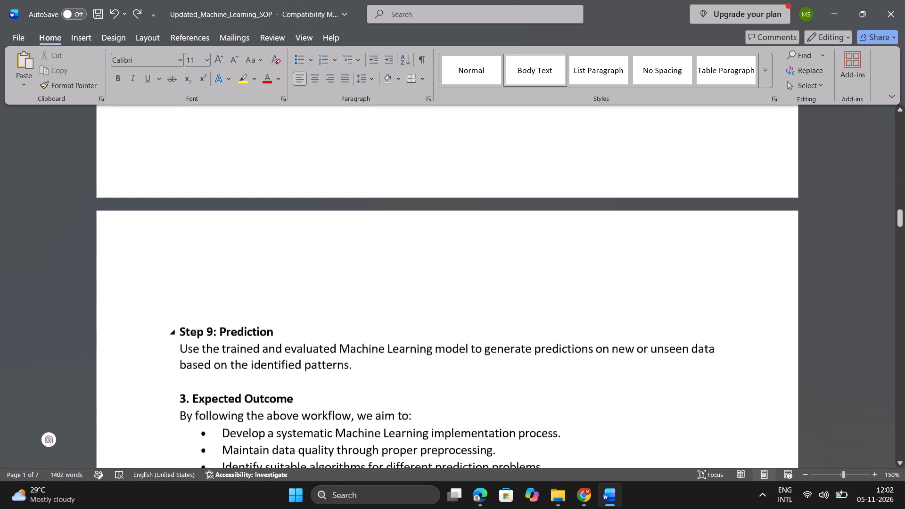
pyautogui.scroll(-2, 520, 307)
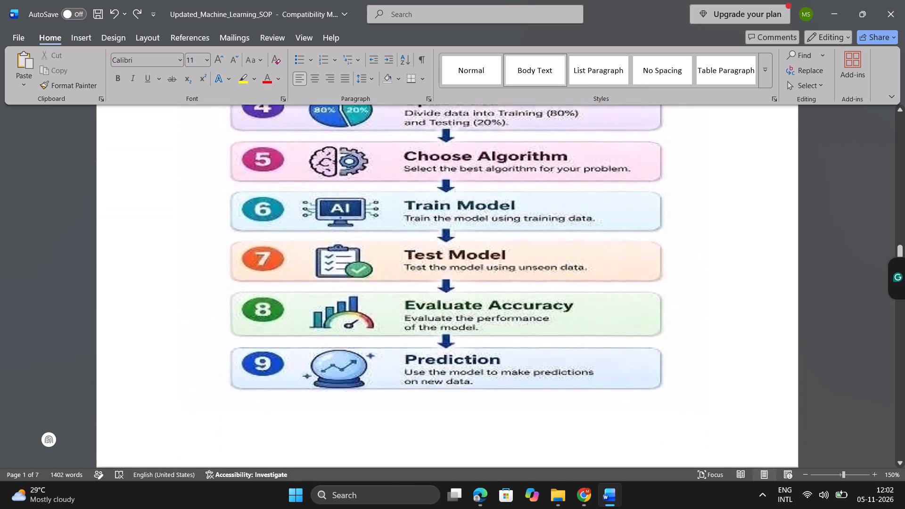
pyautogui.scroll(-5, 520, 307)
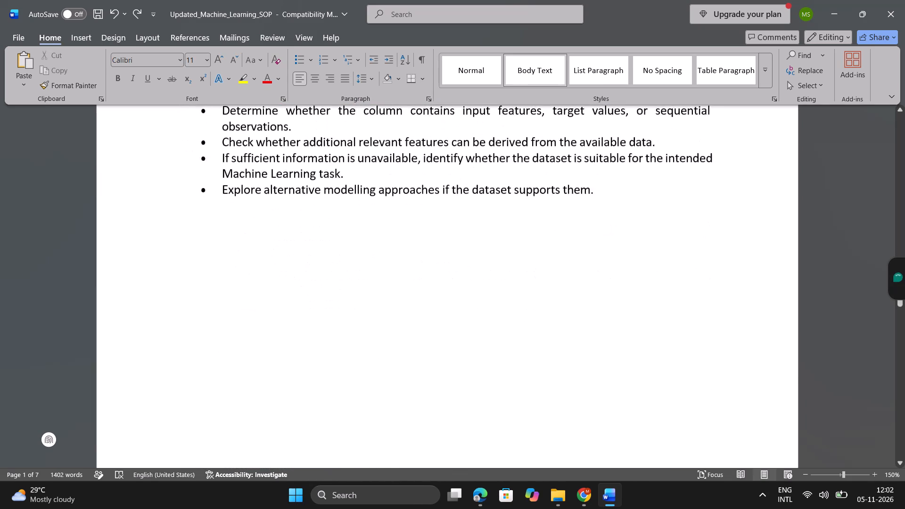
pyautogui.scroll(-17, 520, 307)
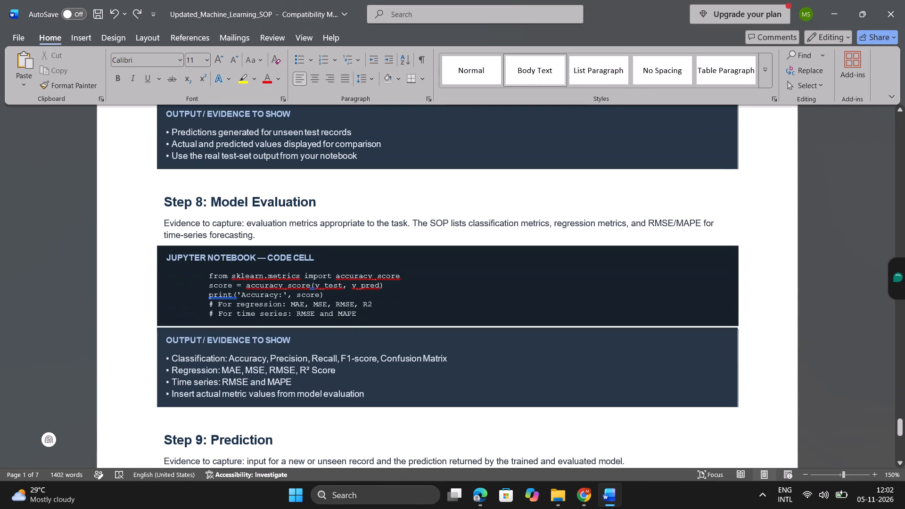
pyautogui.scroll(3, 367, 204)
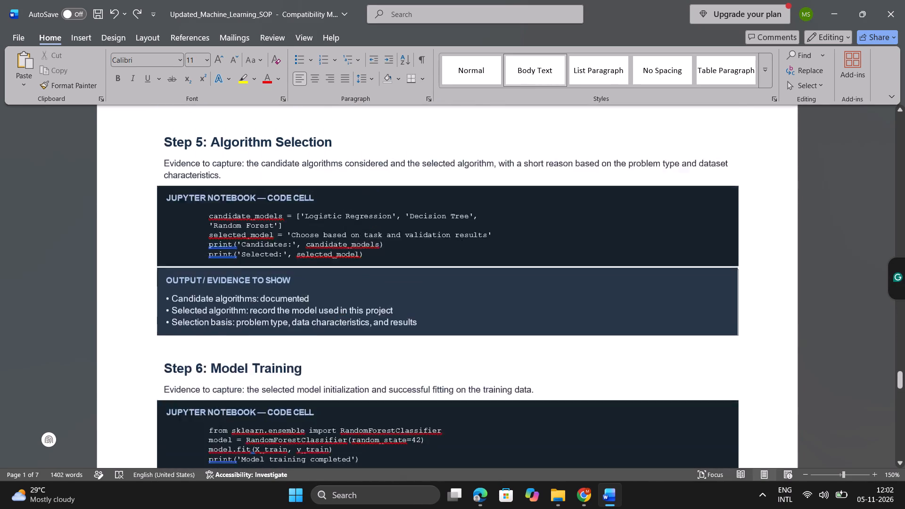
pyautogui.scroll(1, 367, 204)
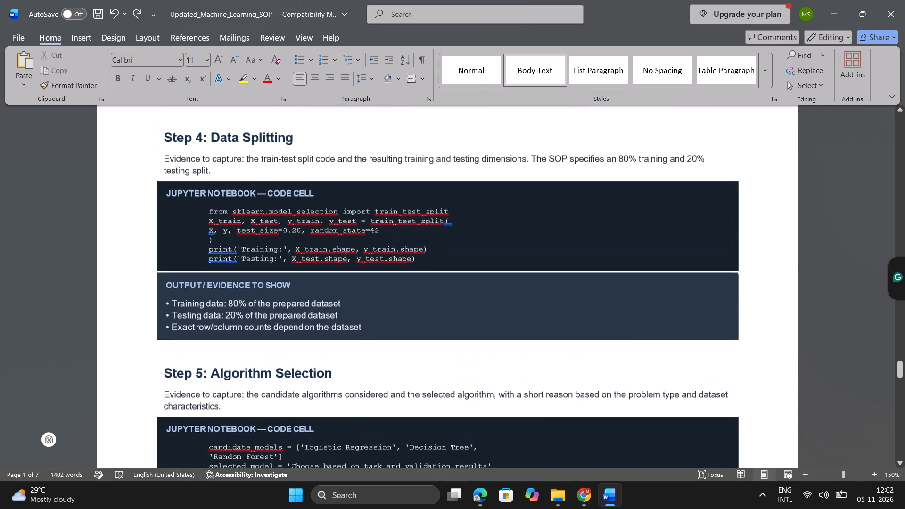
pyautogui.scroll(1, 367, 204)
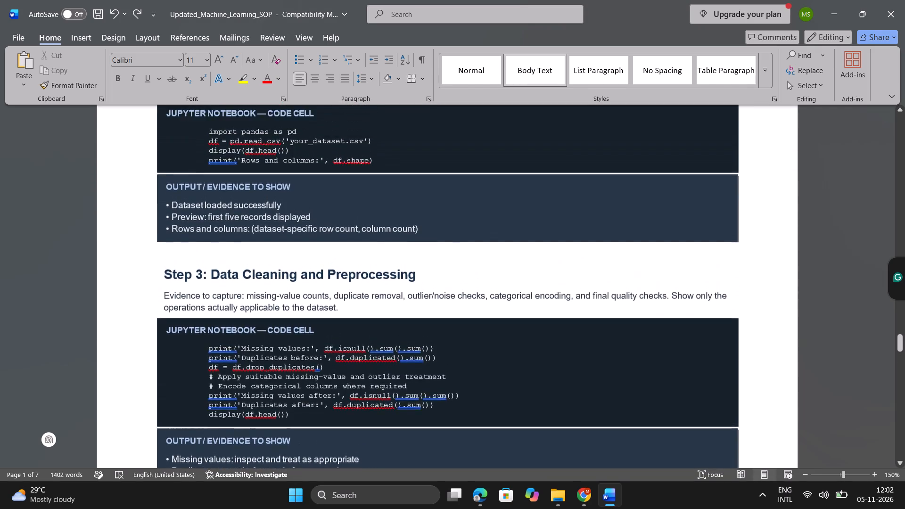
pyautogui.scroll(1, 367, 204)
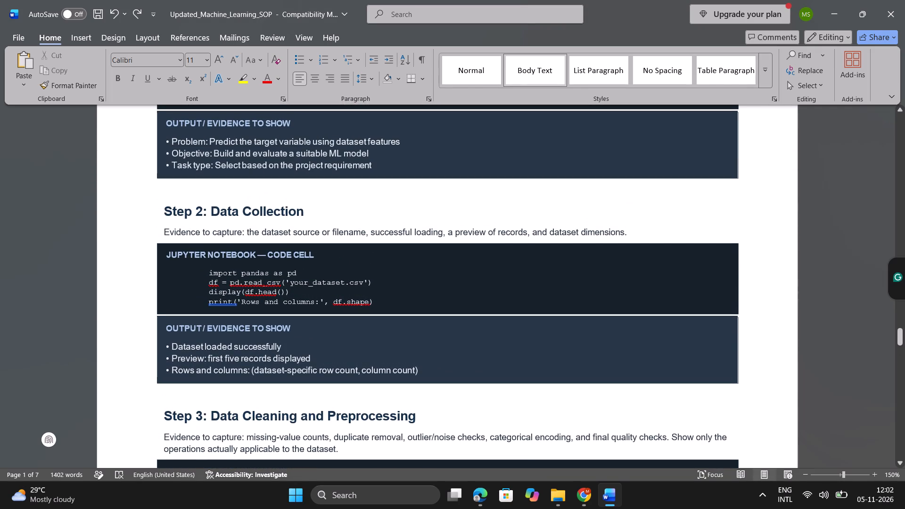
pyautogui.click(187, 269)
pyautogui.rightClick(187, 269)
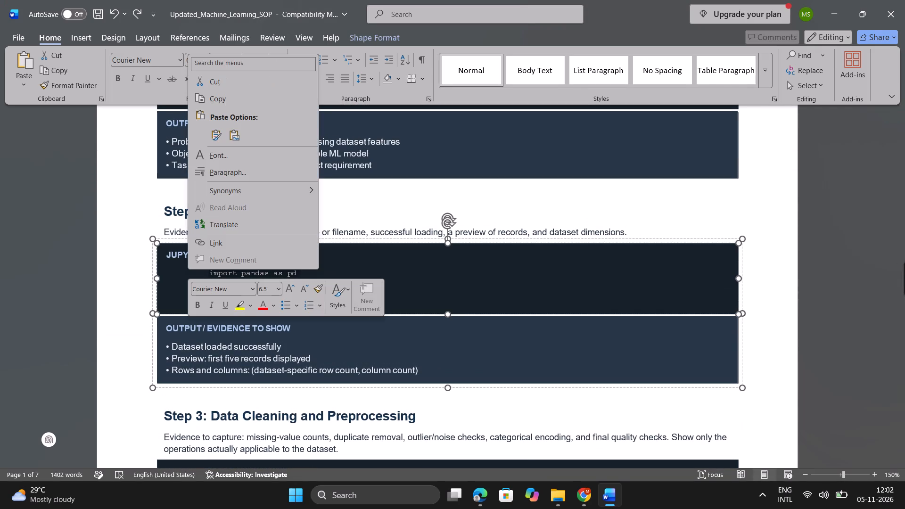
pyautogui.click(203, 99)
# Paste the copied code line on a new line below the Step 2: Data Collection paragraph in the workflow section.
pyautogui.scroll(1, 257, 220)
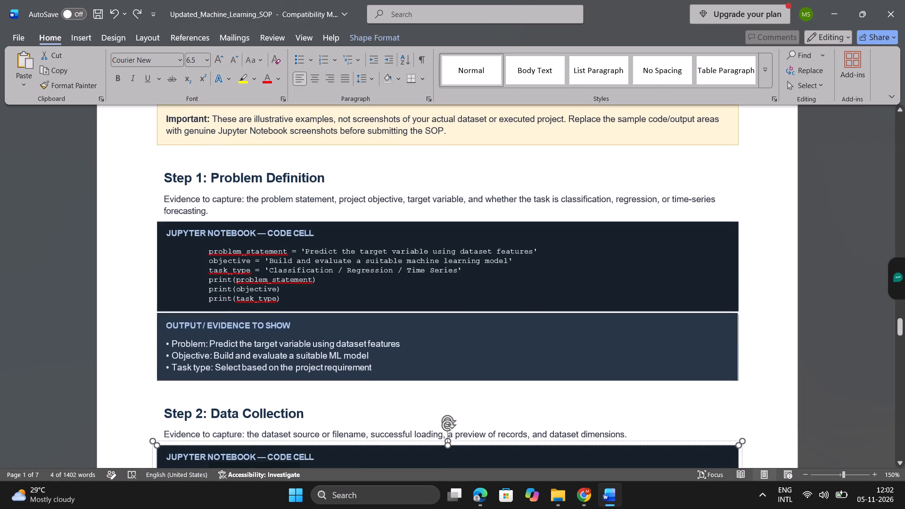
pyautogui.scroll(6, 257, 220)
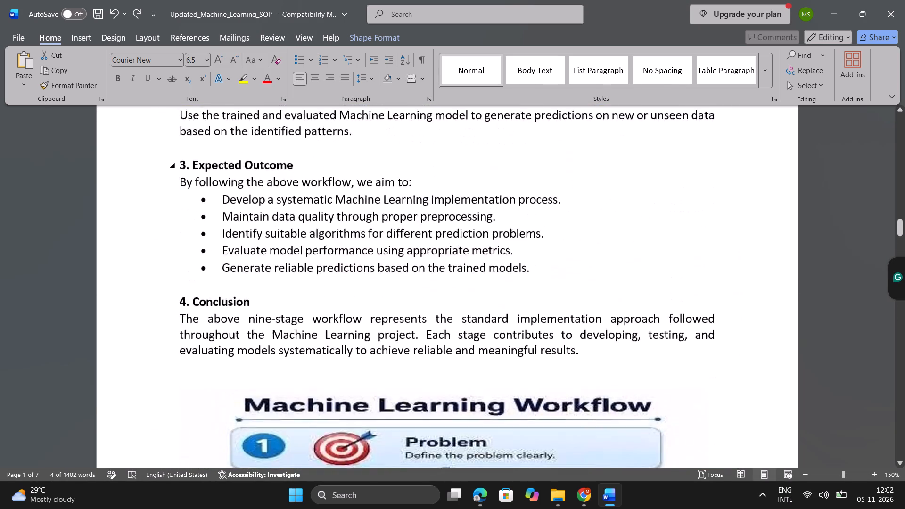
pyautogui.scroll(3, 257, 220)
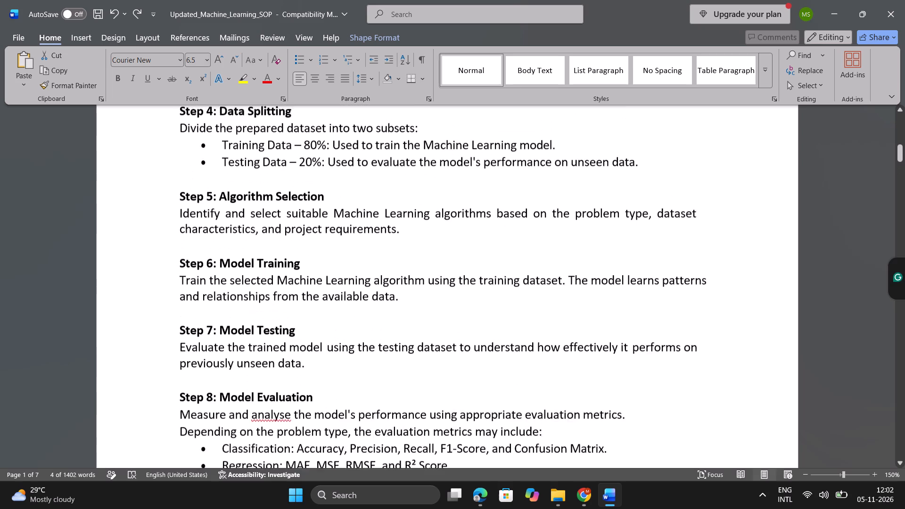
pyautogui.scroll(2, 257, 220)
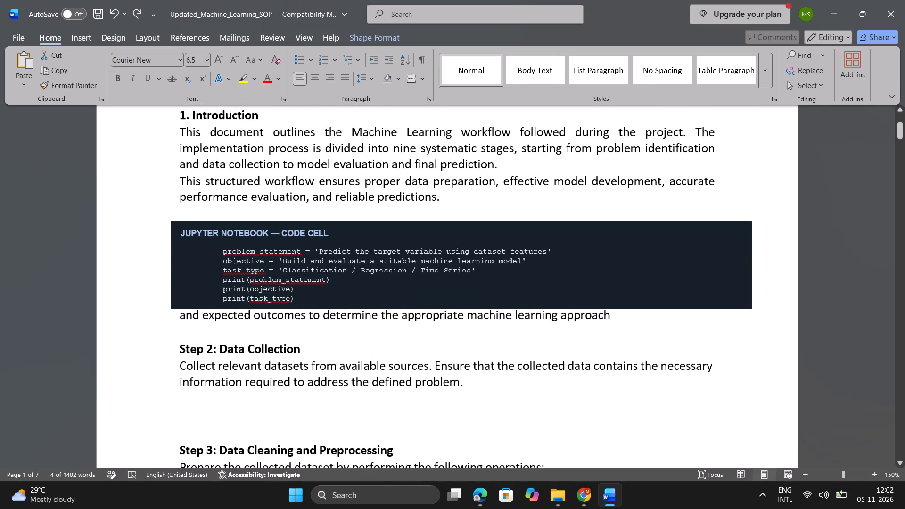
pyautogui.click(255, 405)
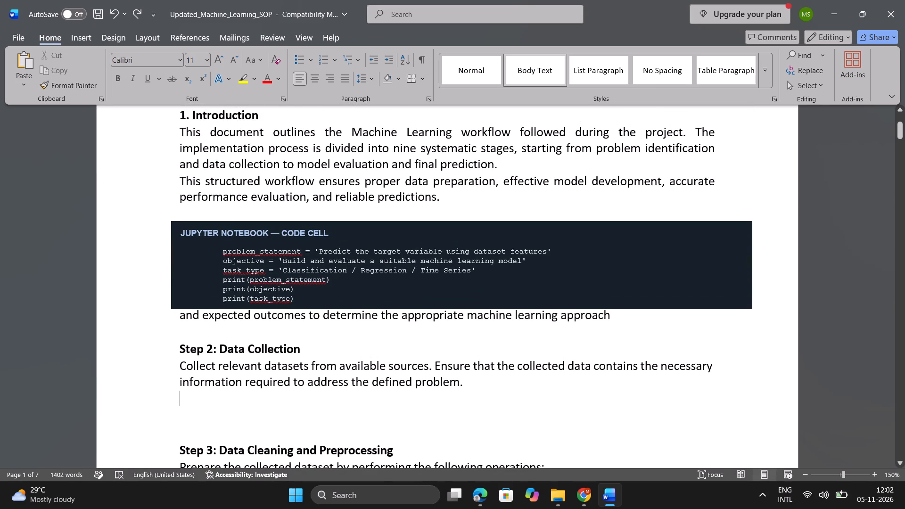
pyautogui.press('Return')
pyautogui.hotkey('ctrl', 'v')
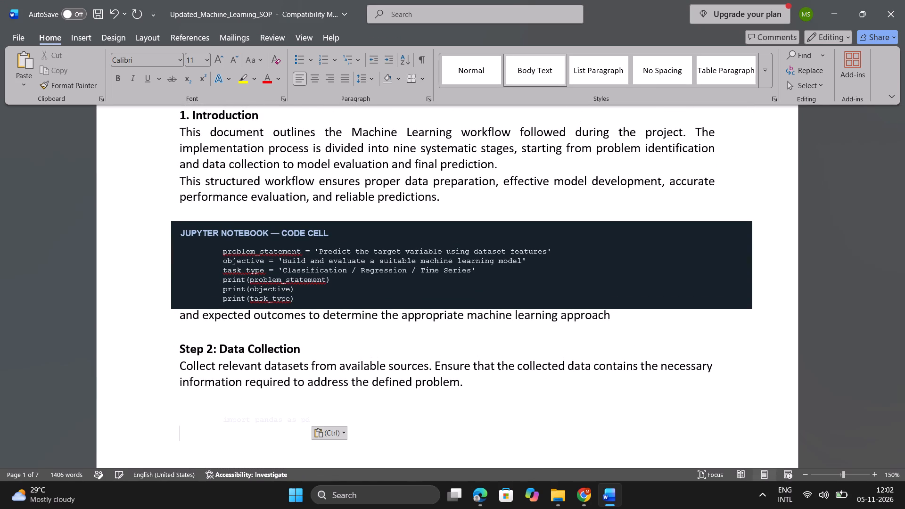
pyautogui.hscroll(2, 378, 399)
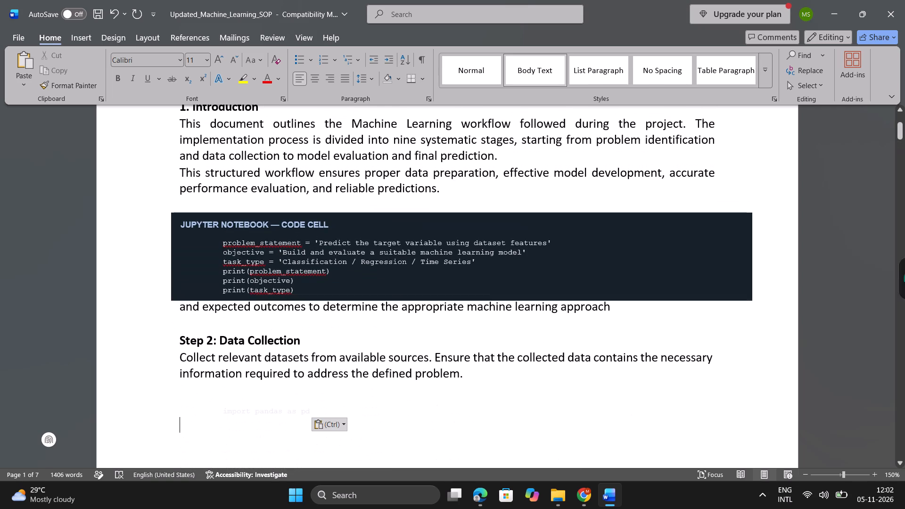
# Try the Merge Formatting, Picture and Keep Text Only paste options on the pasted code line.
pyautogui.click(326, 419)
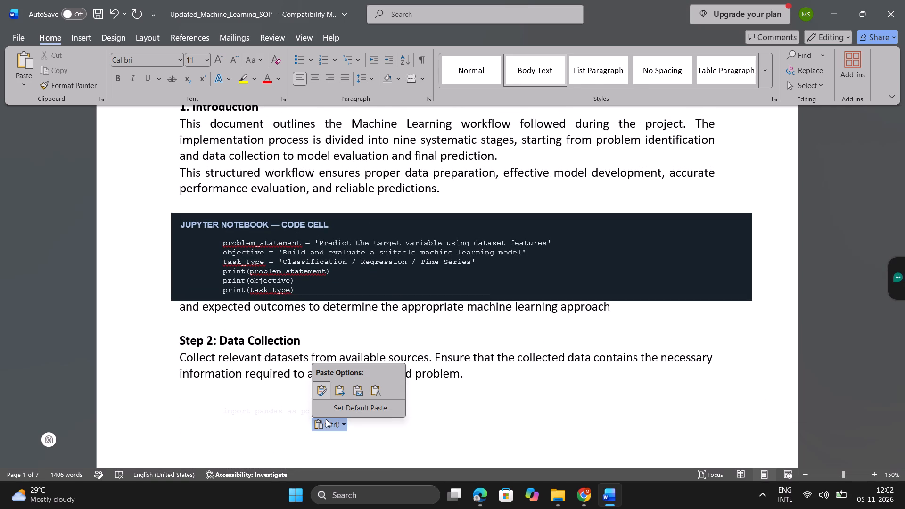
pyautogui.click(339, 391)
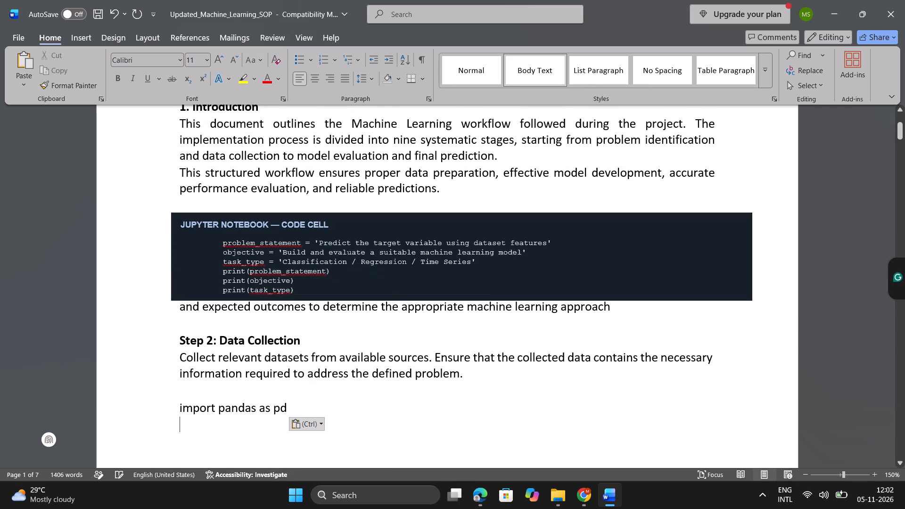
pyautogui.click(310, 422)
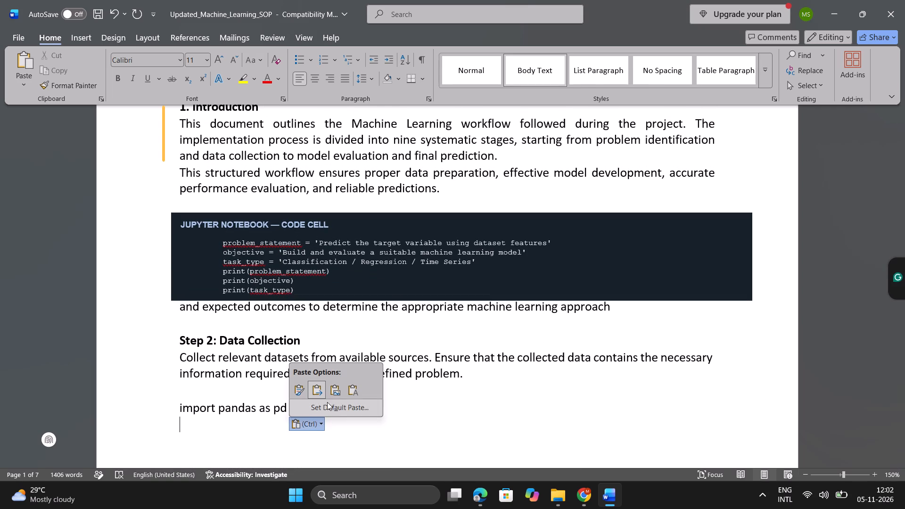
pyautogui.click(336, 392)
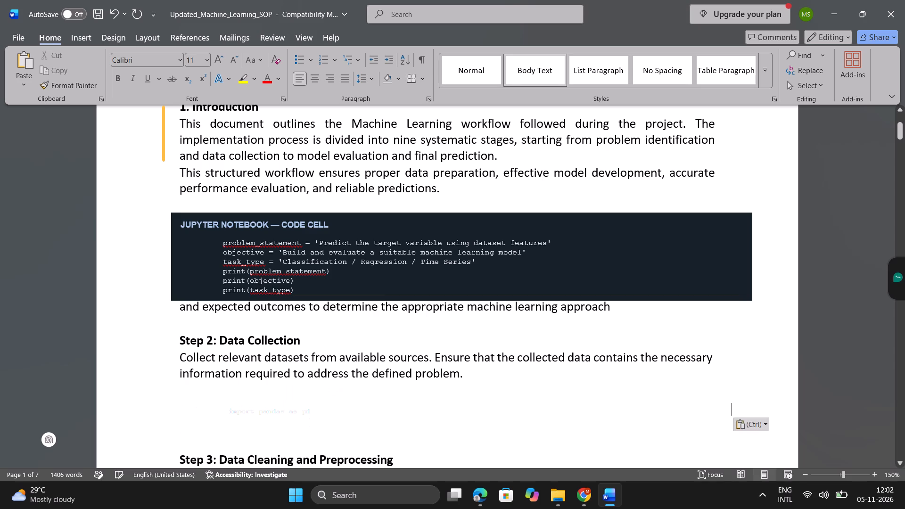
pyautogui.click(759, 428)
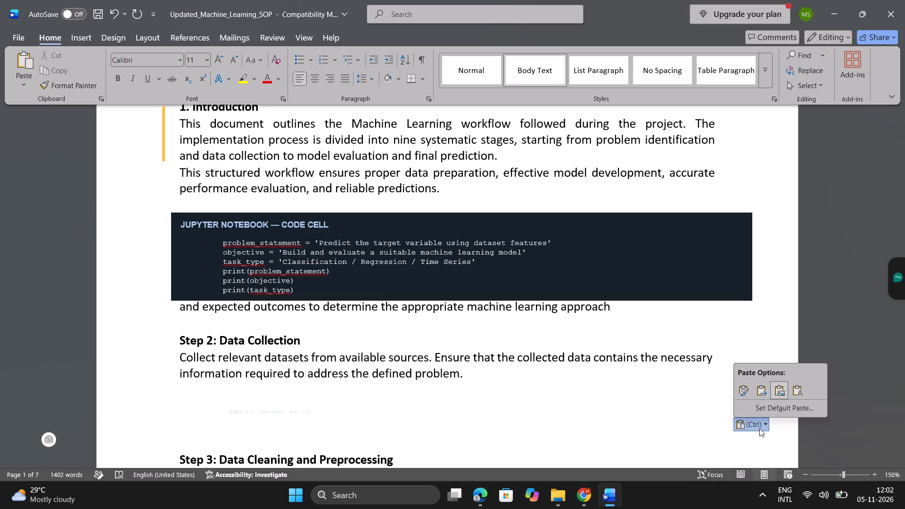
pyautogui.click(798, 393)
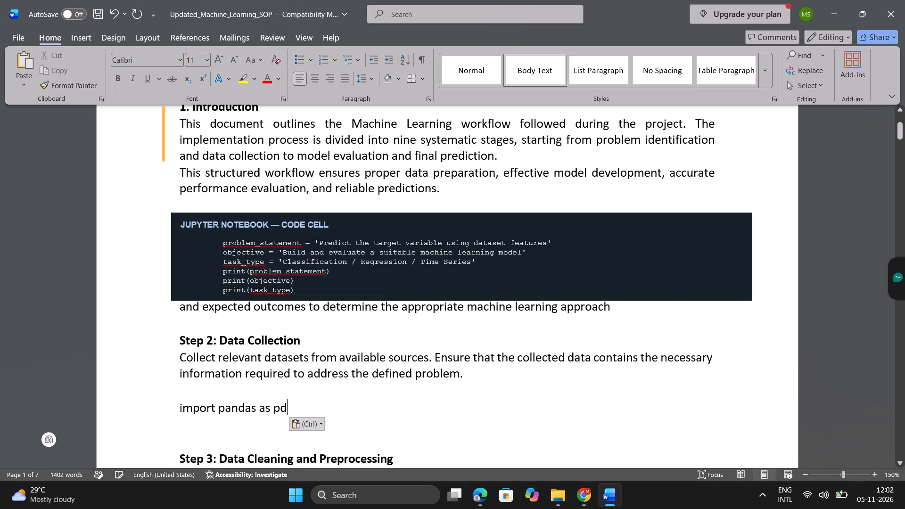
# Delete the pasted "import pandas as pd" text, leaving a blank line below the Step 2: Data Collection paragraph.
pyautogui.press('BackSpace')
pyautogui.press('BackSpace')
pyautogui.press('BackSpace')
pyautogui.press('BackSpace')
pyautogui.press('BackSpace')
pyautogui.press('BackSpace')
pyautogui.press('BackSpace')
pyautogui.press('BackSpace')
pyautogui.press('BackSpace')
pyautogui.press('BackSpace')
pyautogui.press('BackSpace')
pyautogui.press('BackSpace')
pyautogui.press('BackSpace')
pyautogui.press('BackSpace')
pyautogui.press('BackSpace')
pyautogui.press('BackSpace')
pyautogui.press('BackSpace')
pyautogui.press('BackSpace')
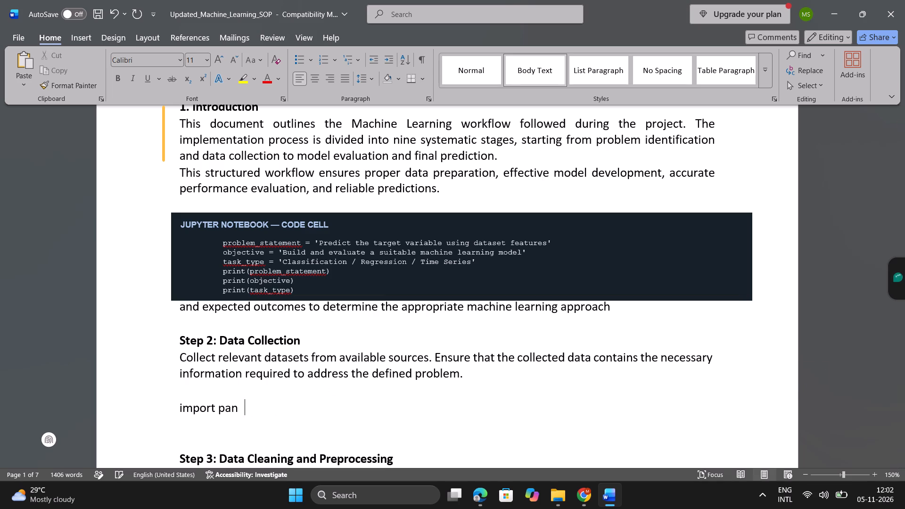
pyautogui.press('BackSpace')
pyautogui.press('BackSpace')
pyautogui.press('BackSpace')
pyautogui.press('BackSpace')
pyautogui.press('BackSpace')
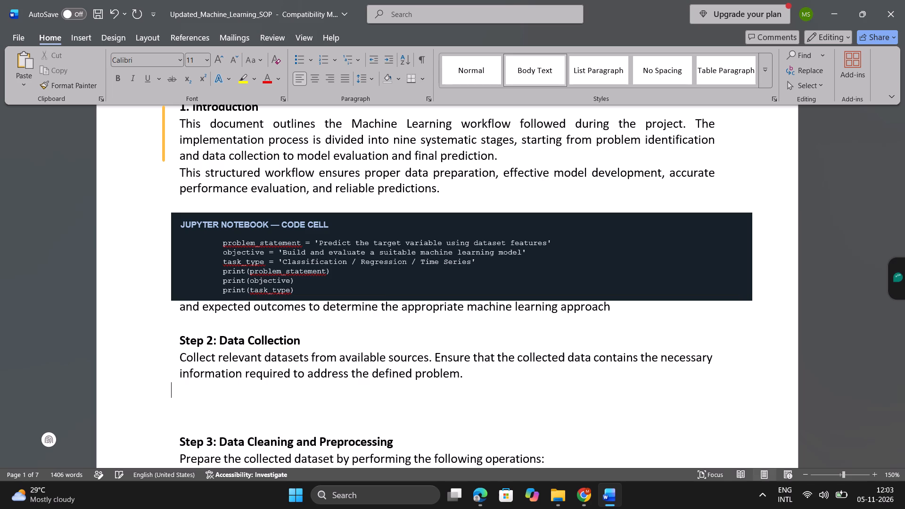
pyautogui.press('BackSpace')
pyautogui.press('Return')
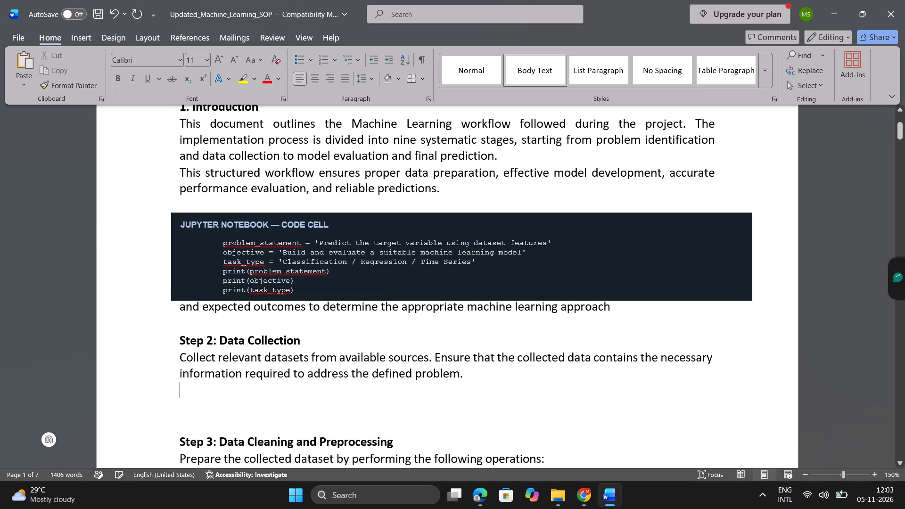
# Copy the "import pandas as pd" line again from the Screenshot Guide's Step 2: Data Collection code cell.
pyautogui.scroll(-6, 502, 355)
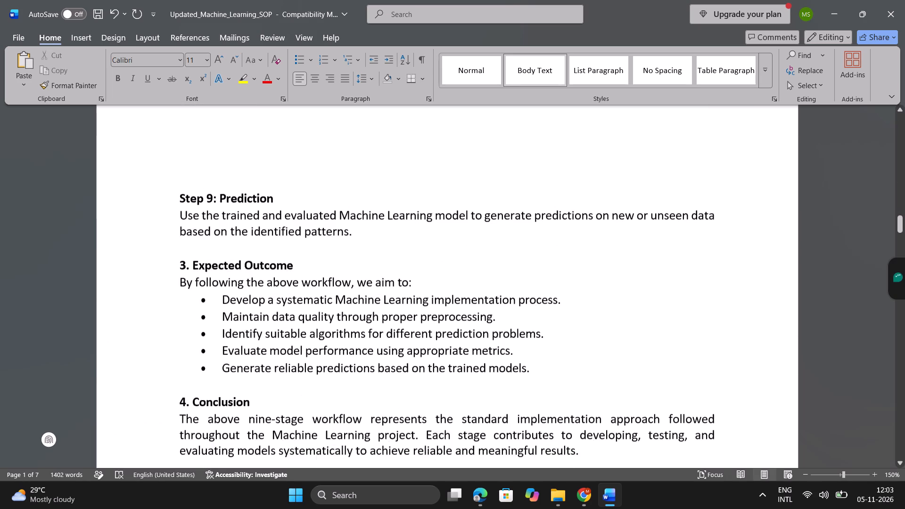
pyautogui.scroll(-12, 502, 355)
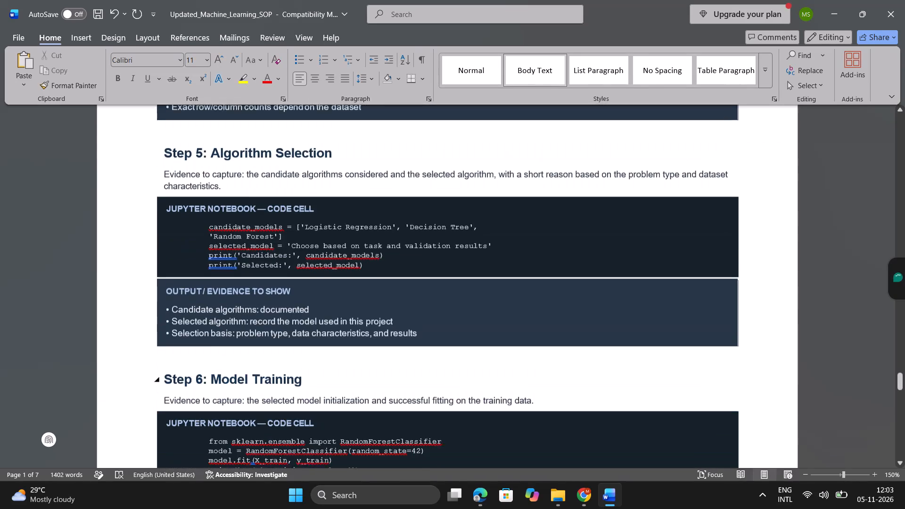
pyautogui.scroll(3, 502, 355)
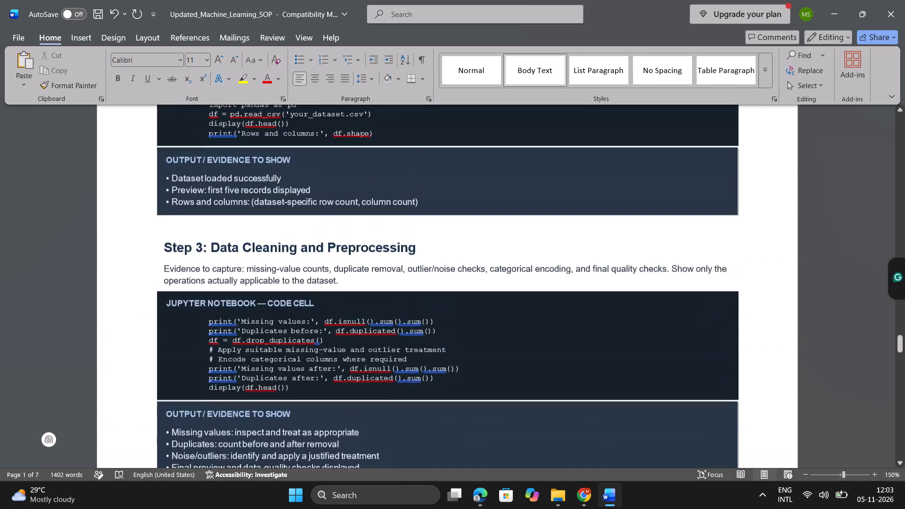
pyautogui.scroll(1, 502, 355)
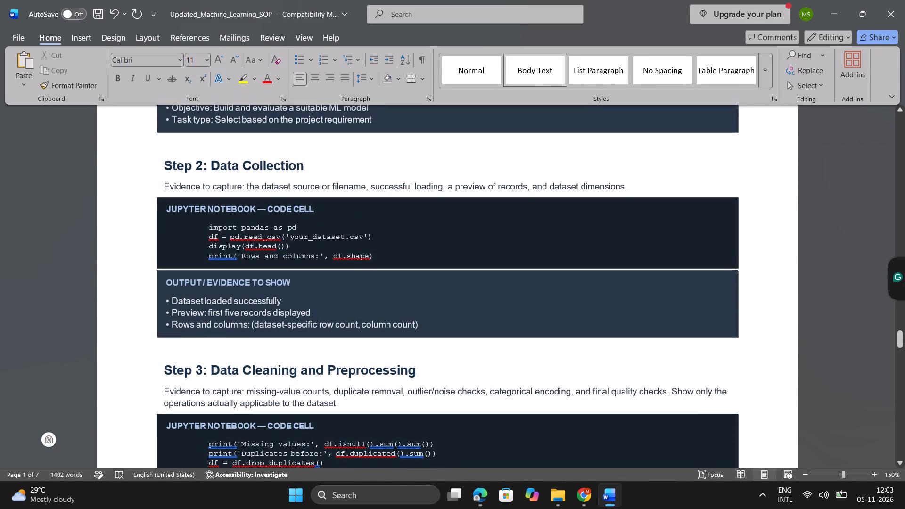
pyautogui.rightClick(187, 239)
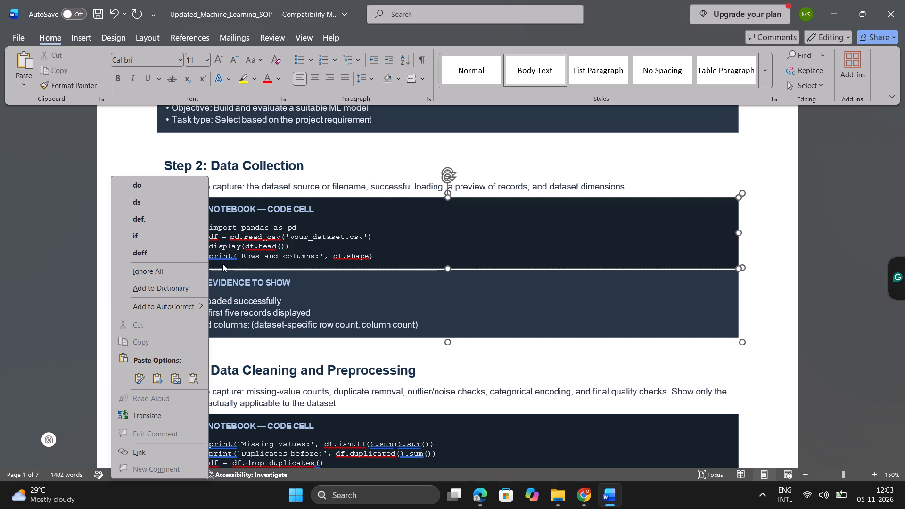
pyautogui.click(236, 240)
pyautogui.click(198, 231)
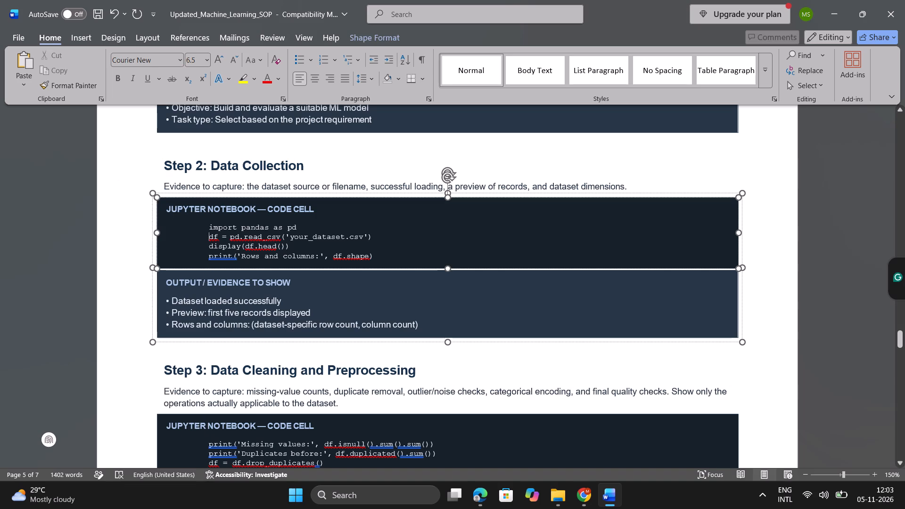
pyautogui.rightClick(198, 231)
pyautogui.click(219, 277)
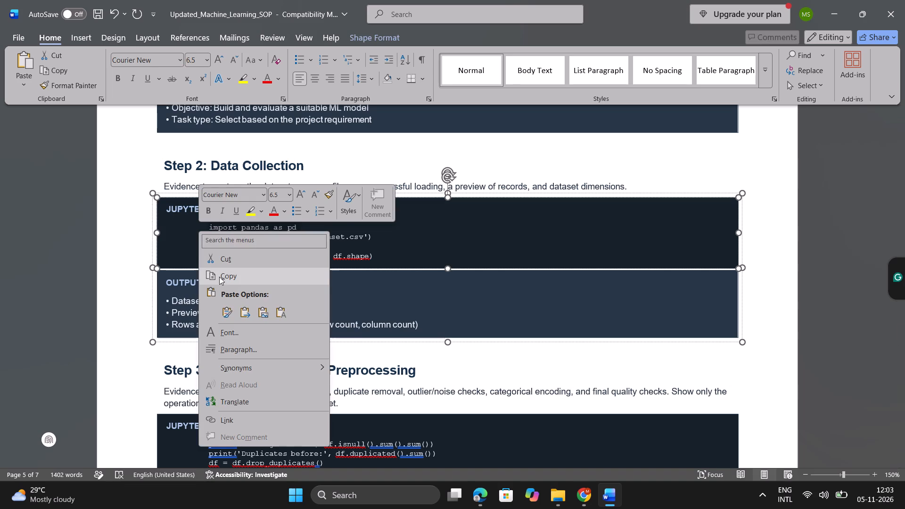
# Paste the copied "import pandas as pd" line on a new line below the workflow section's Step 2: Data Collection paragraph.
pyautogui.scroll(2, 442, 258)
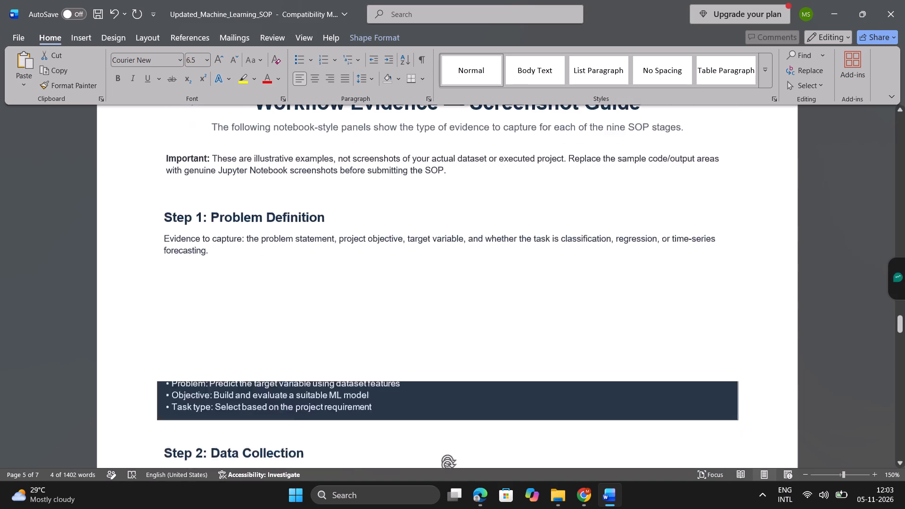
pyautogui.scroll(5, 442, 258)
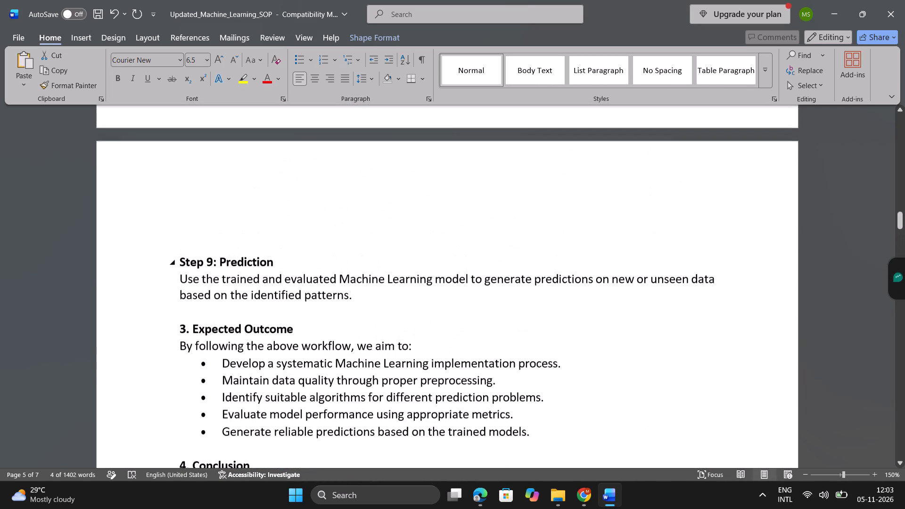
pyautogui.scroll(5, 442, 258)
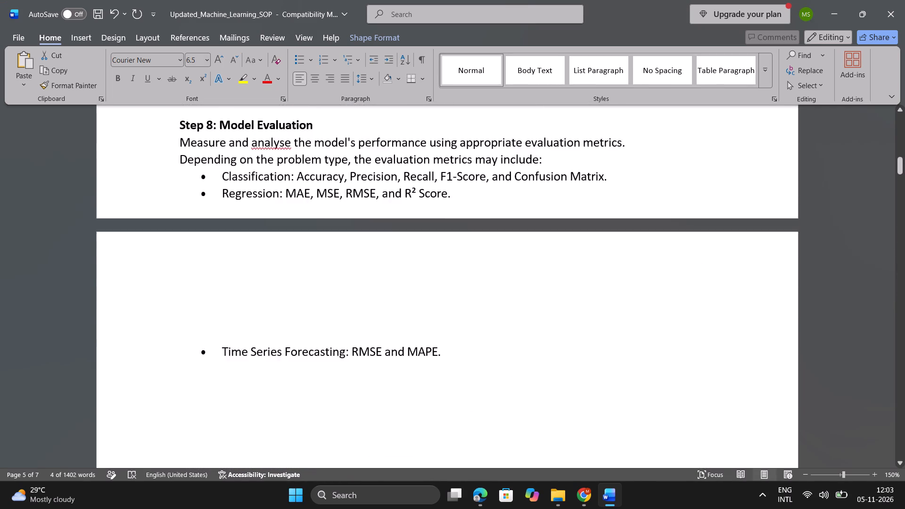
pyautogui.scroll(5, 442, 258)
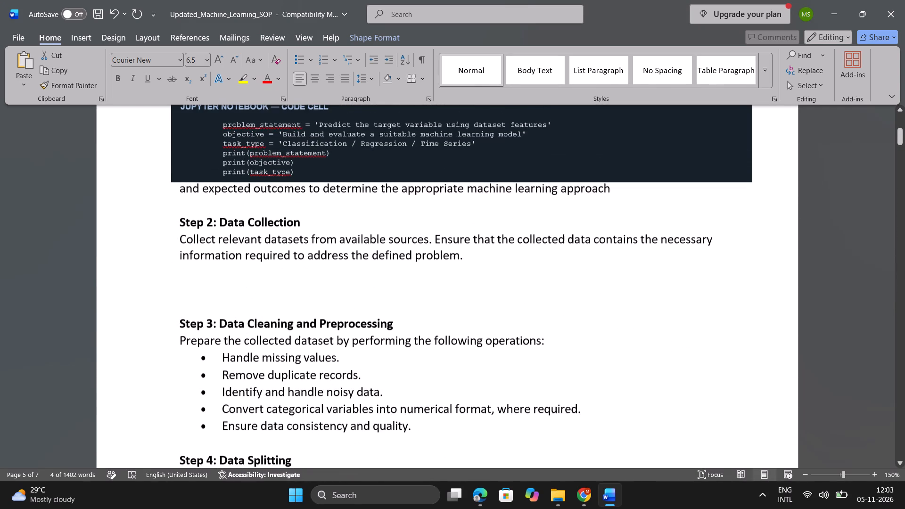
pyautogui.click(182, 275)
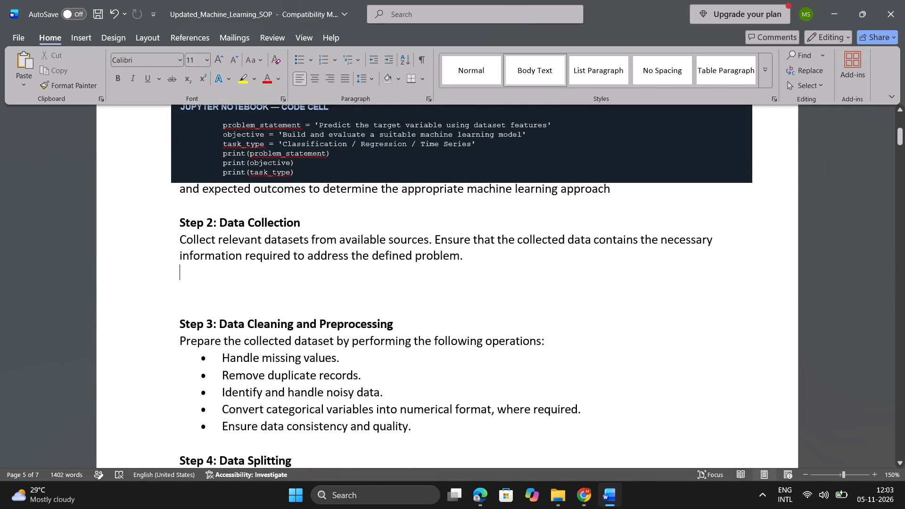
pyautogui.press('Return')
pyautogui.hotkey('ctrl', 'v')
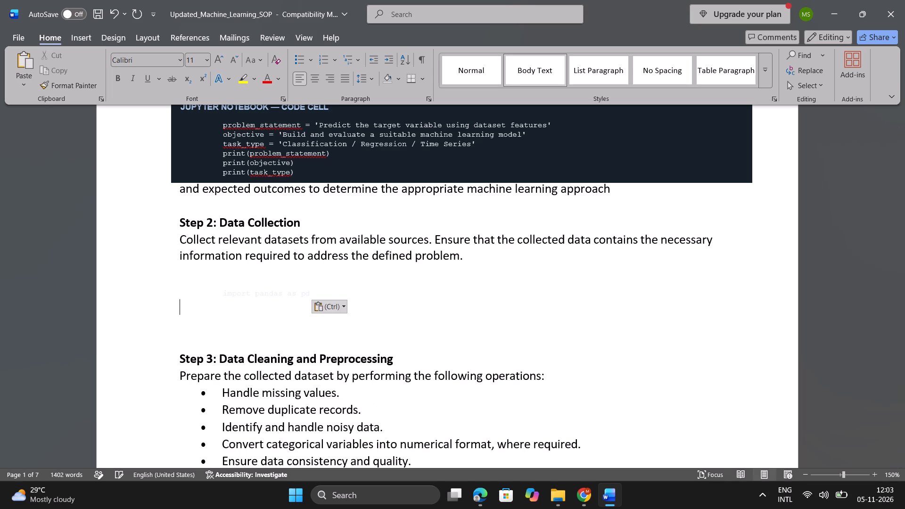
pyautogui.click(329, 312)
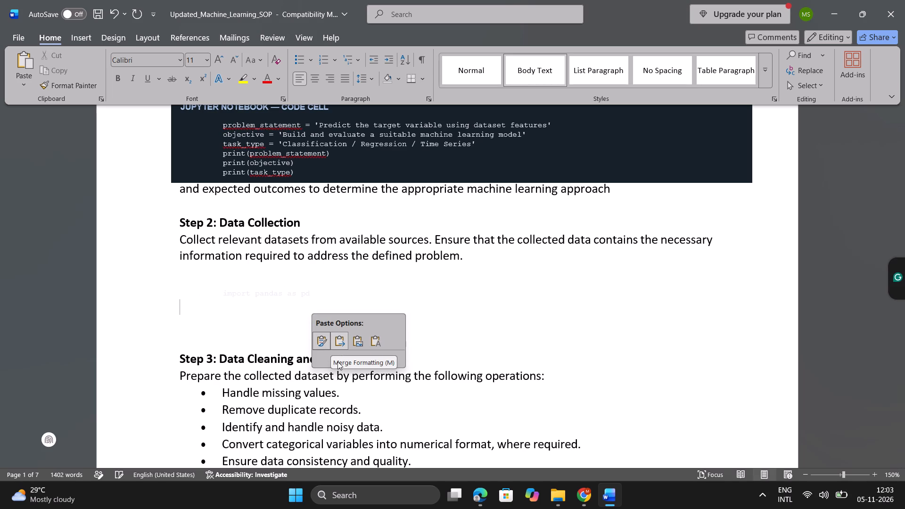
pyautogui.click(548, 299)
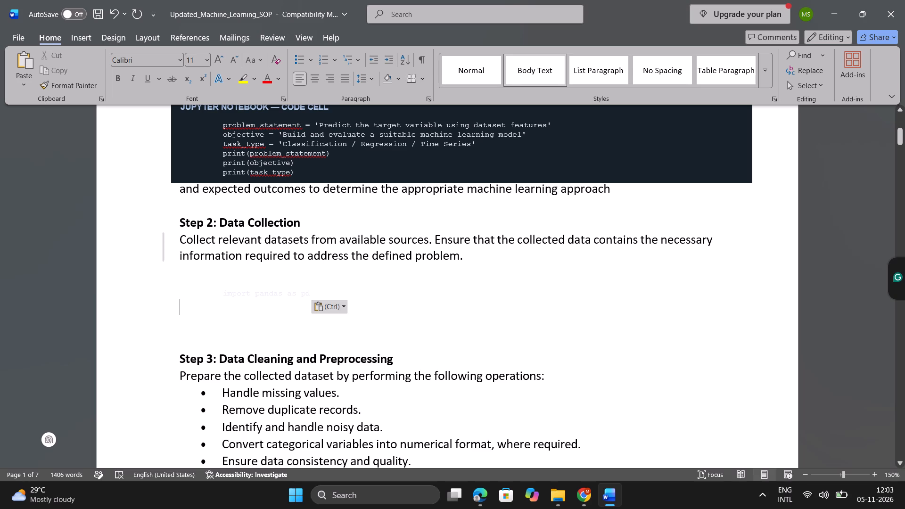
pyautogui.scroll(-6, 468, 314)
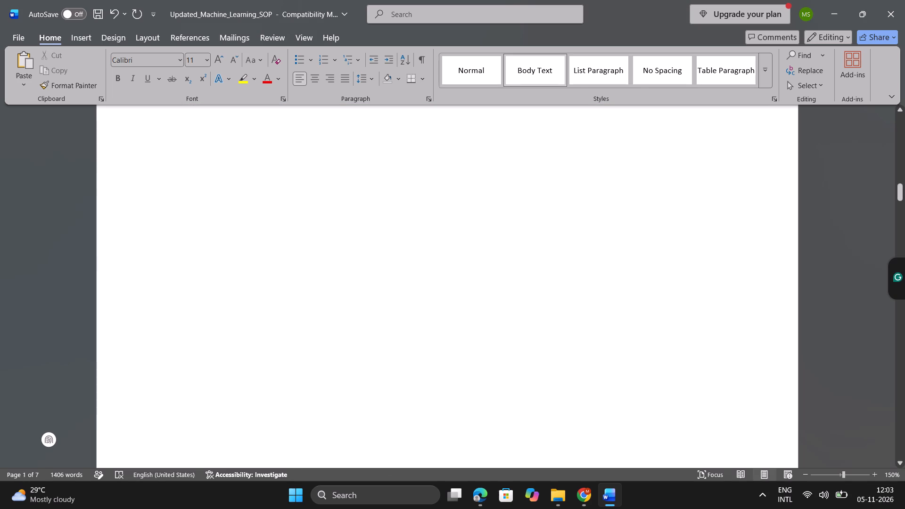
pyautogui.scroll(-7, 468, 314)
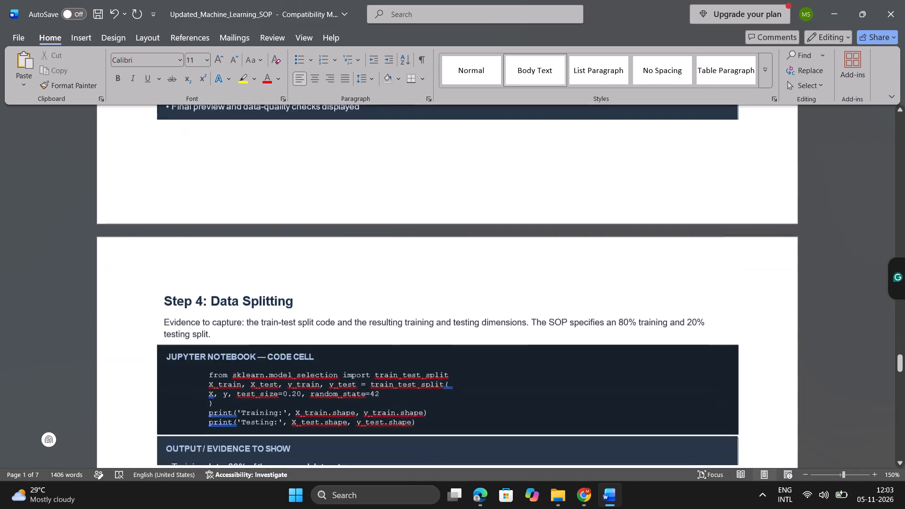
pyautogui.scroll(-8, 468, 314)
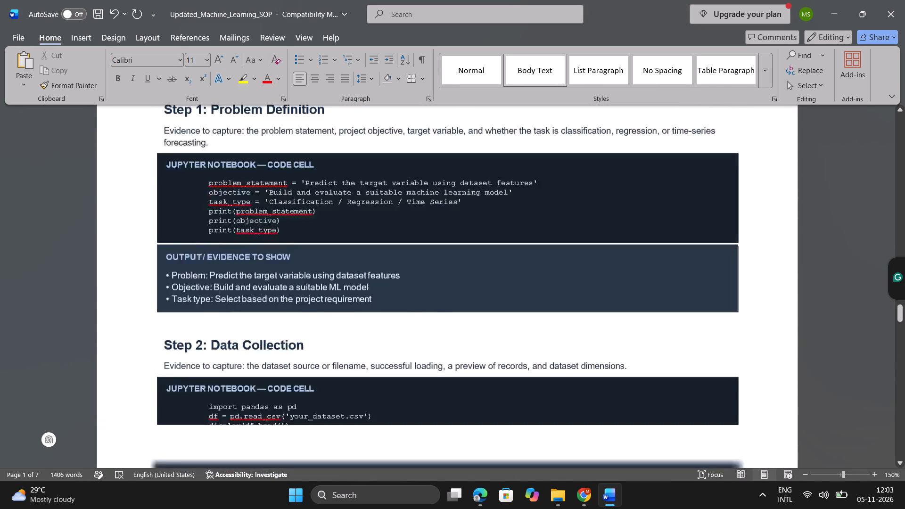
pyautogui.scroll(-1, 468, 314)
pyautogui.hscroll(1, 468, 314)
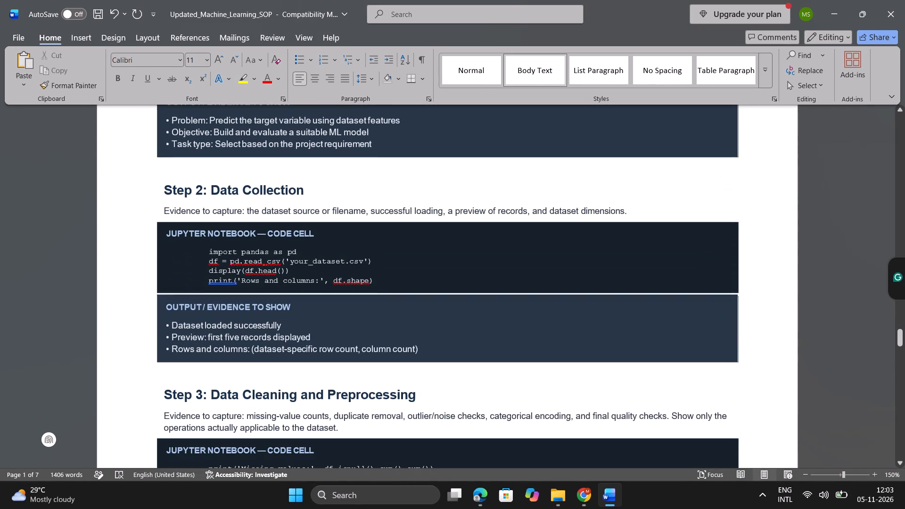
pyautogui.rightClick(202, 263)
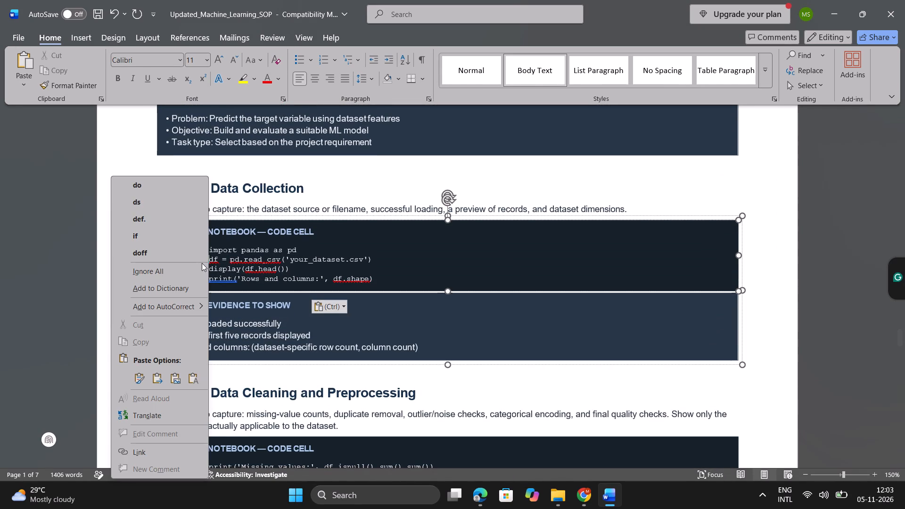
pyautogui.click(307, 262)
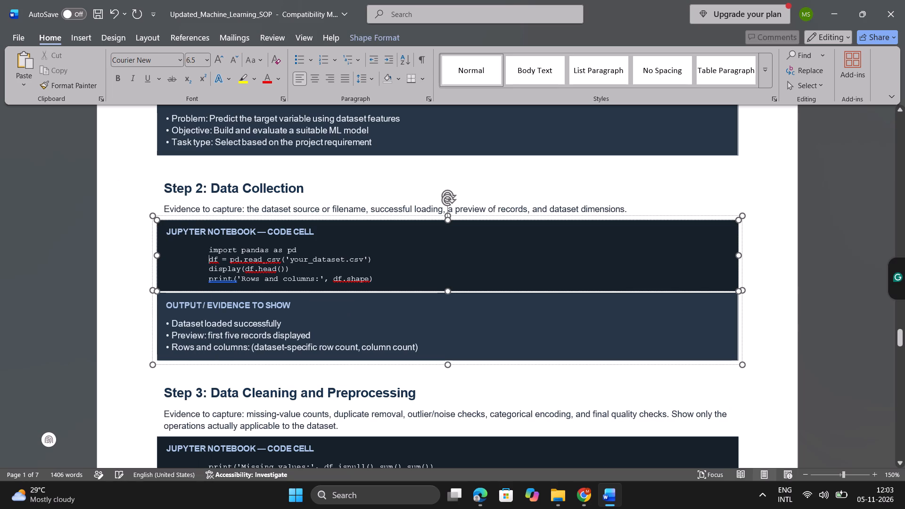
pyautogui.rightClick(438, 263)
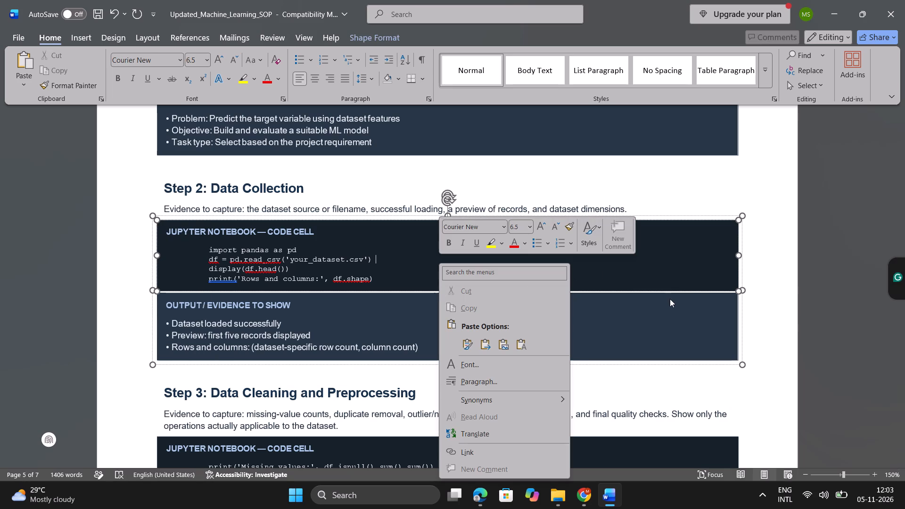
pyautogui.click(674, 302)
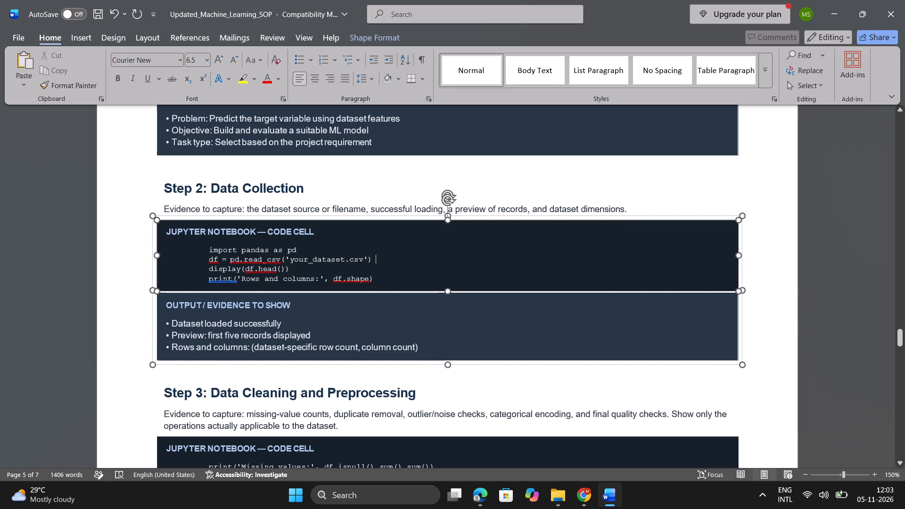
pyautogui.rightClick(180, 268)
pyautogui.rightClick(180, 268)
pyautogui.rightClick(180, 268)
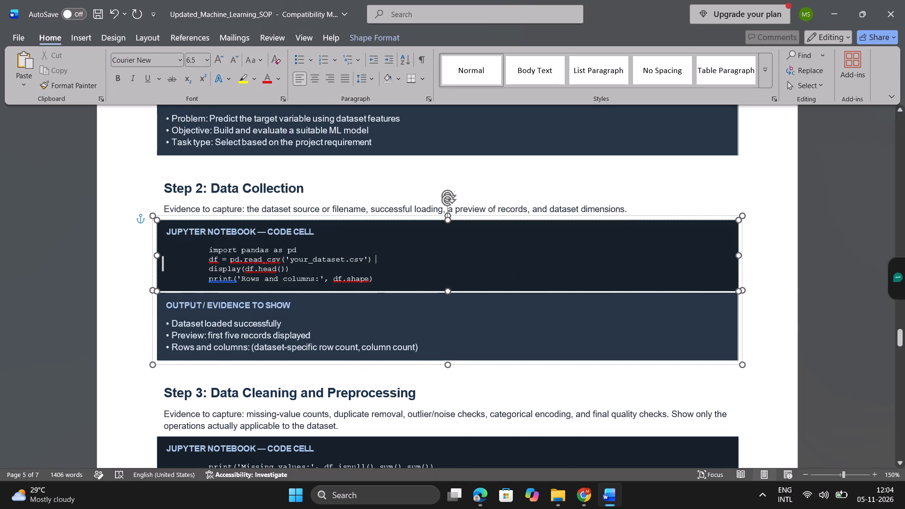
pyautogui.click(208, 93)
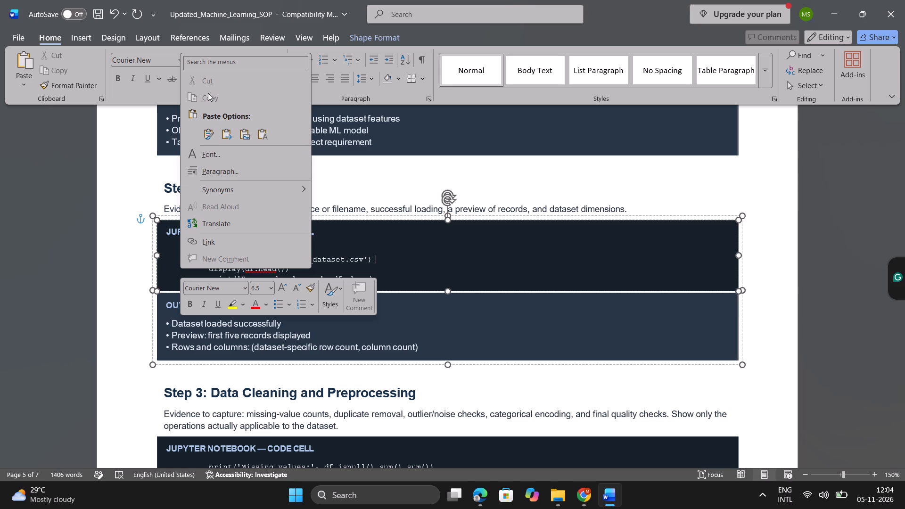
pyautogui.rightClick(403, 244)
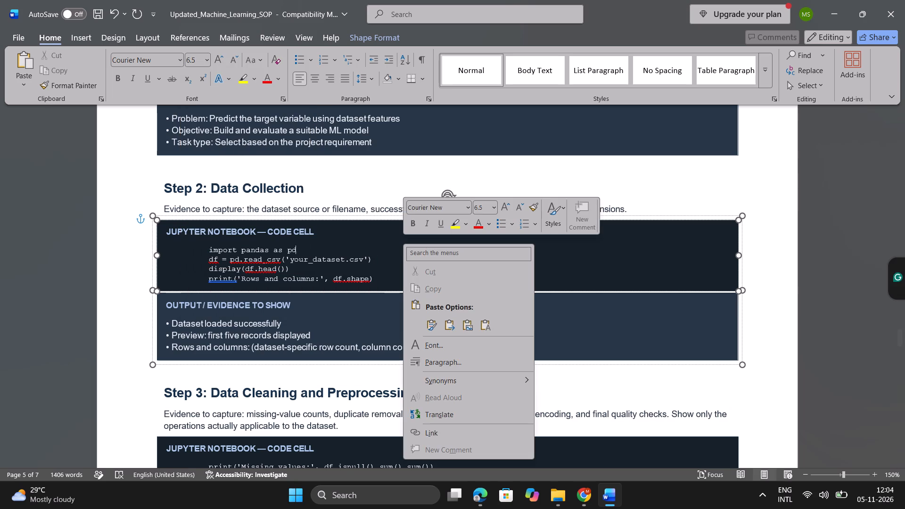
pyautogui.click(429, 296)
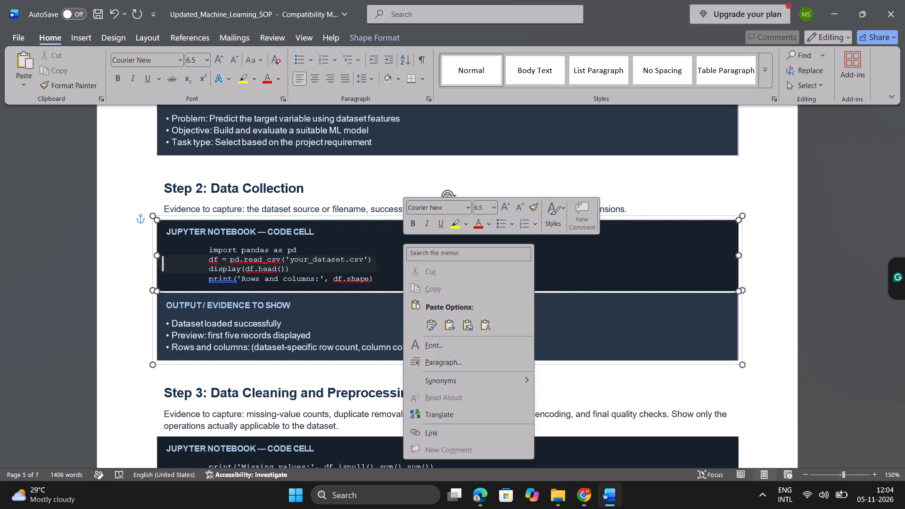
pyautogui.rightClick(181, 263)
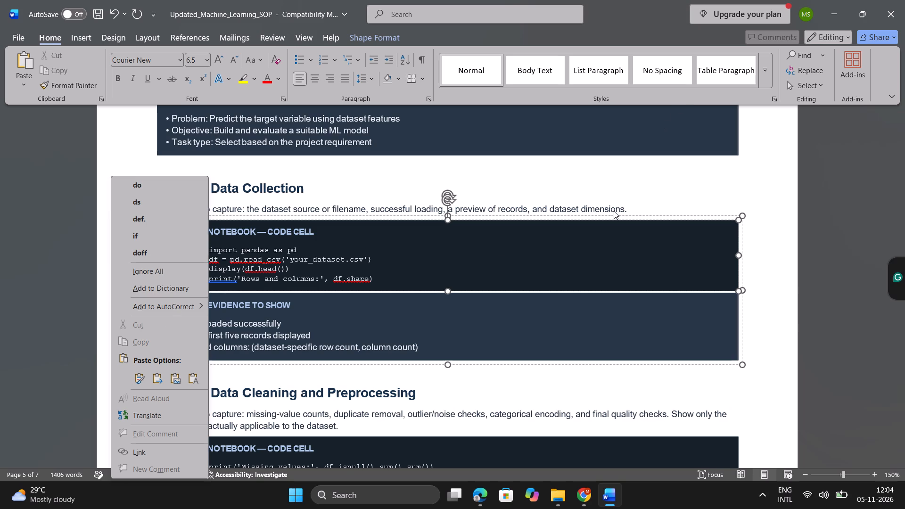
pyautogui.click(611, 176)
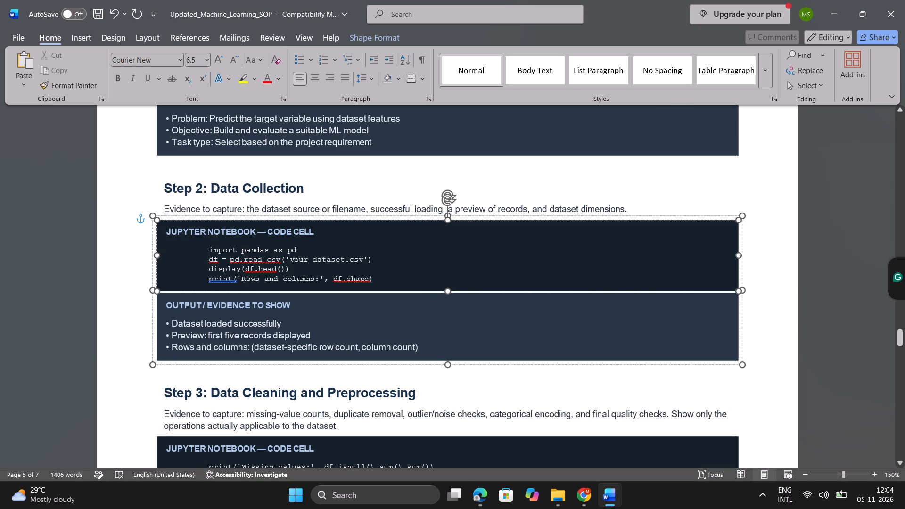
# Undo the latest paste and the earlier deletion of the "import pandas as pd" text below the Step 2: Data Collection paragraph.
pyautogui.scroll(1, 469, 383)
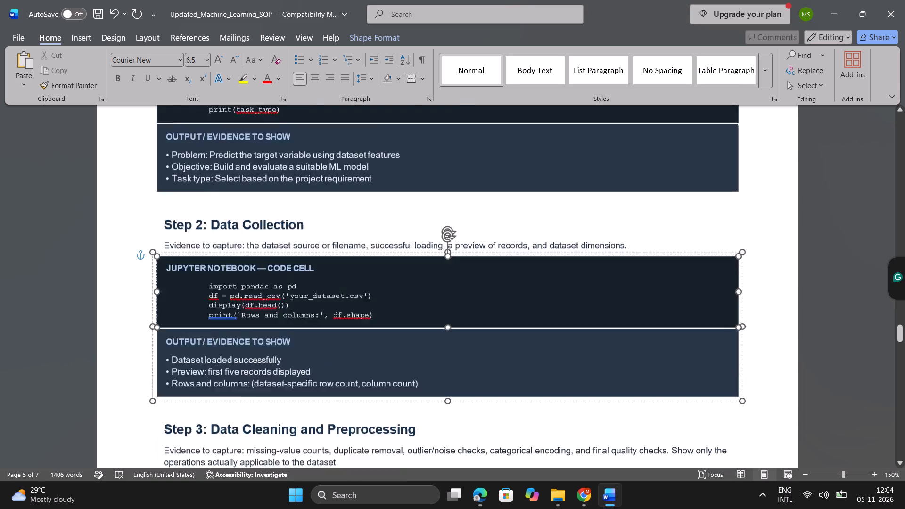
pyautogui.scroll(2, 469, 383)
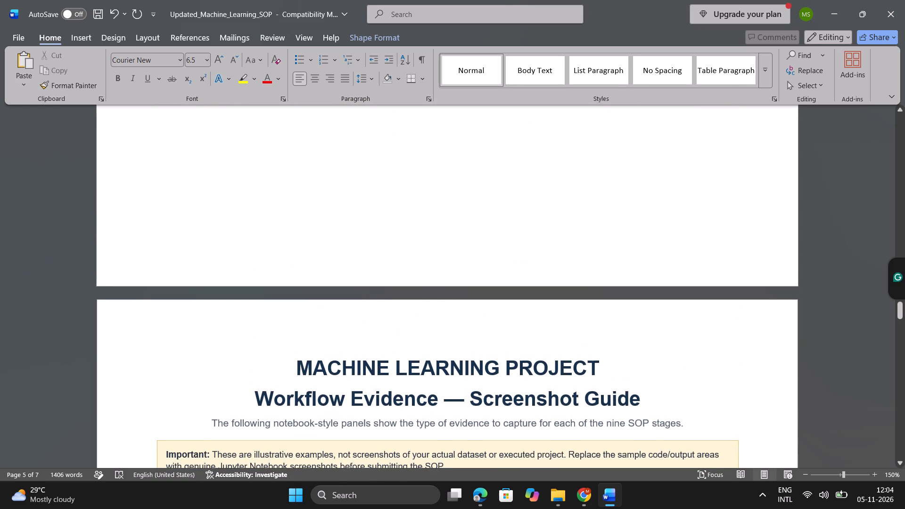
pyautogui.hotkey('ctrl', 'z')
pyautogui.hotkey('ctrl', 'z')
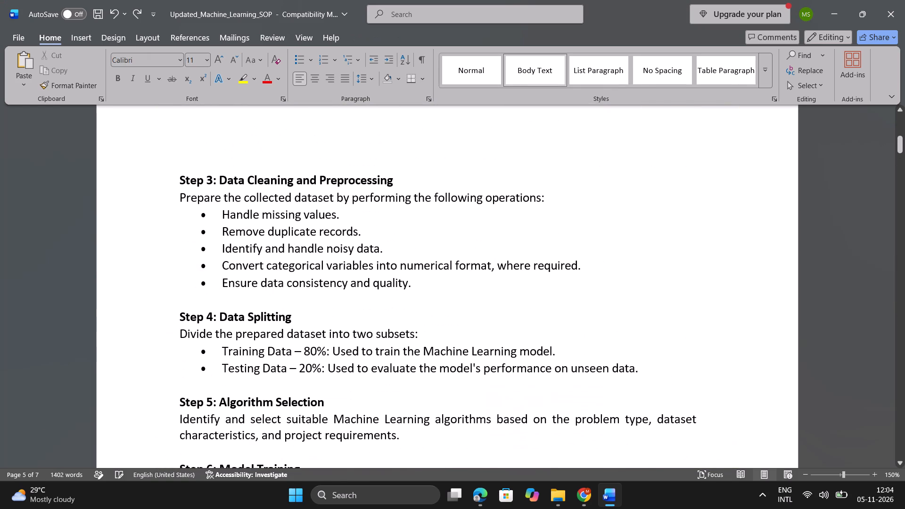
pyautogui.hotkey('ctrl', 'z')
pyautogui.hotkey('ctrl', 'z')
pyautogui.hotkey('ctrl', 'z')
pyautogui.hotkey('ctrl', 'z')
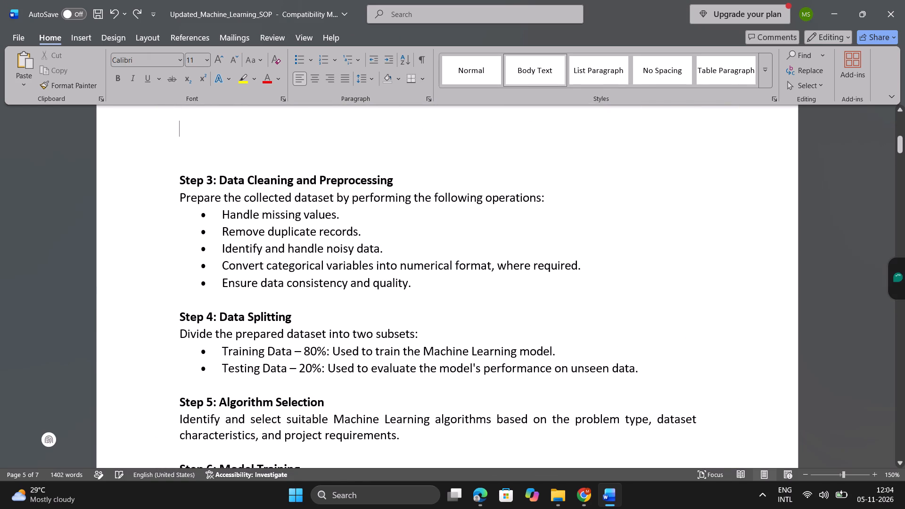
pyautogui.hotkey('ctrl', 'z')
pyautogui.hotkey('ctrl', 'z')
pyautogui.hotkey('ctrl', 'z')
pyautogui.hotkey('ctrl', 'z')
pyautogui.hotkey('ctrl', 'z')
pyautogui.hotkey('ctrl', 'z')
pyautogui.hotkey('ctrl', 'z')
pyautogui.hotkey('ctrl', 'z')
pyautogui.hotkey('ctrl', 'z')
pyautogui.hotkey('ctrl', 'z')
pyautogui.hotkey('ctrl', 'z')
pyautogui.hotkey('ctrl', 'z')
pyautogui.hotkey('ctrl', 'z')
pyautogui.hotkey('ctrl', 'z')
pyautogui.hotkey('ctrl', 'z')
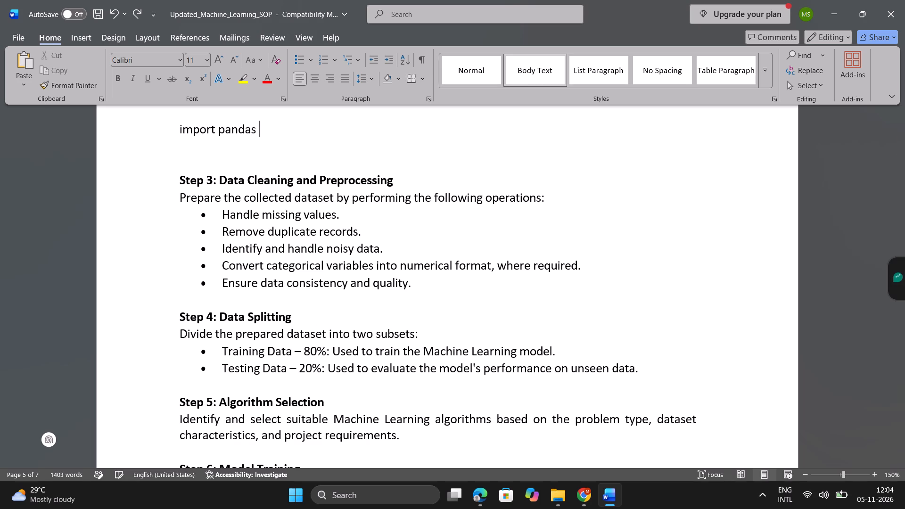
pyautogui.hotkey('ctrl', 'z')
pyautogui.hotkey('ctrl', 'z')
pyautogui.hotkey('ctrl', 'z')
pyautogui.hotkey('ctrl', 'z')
# Close the Updated_Machine_Learning_SOP document without saving the changes.
pyautogui.scroll(17, 526, 219)
pyautogui.scroll(19, 526, 219)
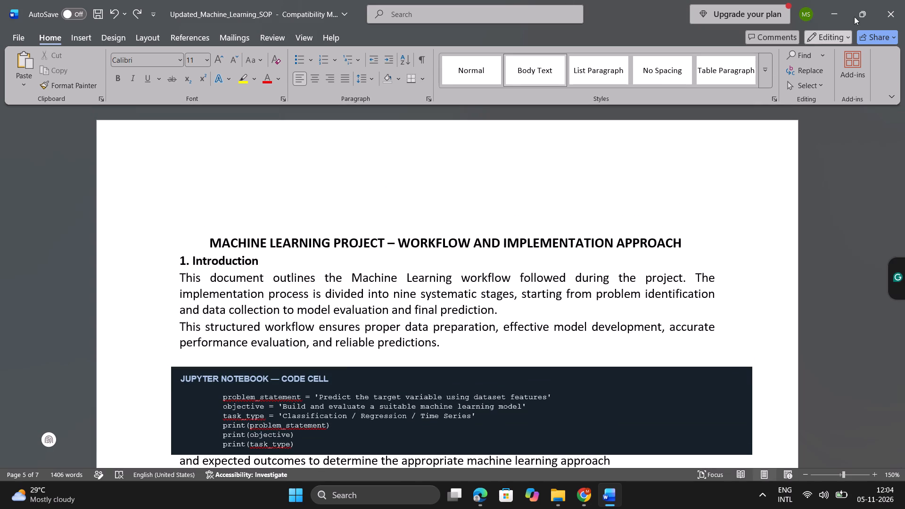
pyautogui.click(889, 6)
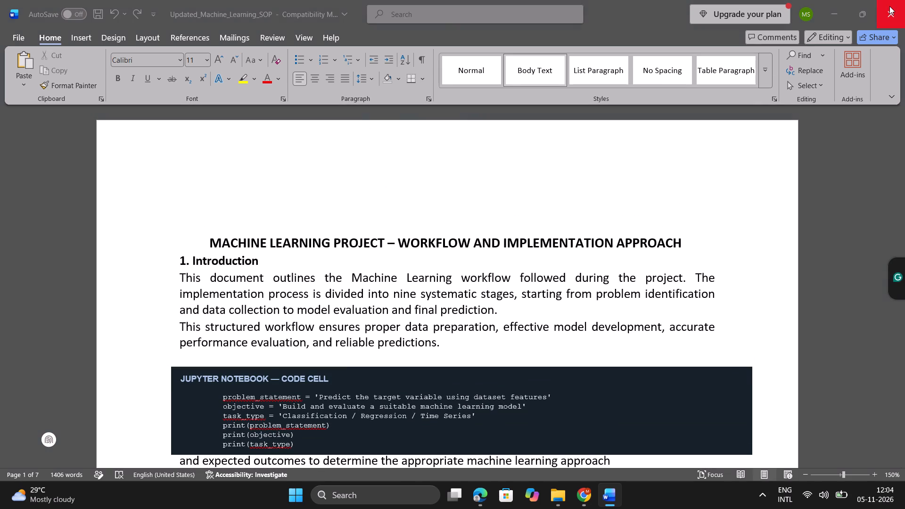
pyautogui.click(496, 336)
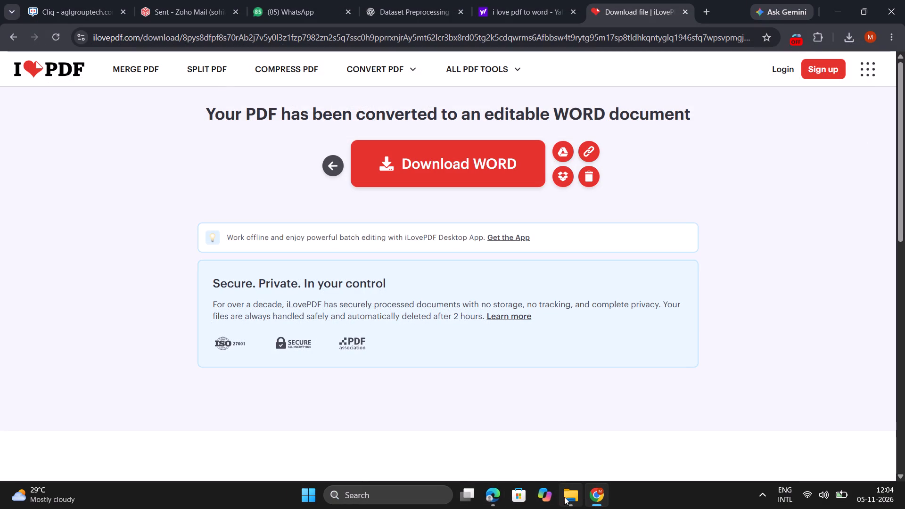
# Switch to File Explorer and reopen the Updated_Machine_Learning_SOP Word document from the Downloads folder.
pyautogui.click(531, 439)
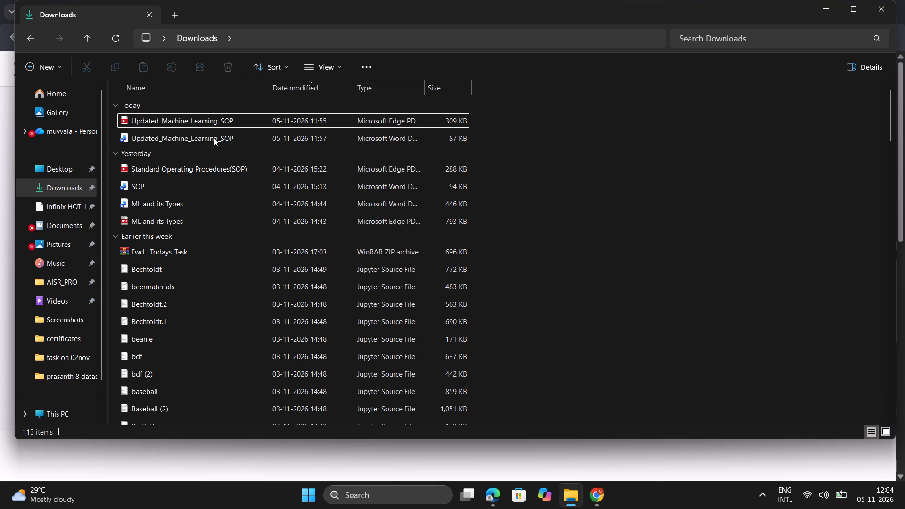
pyautogui.doubleClick(214, 138)
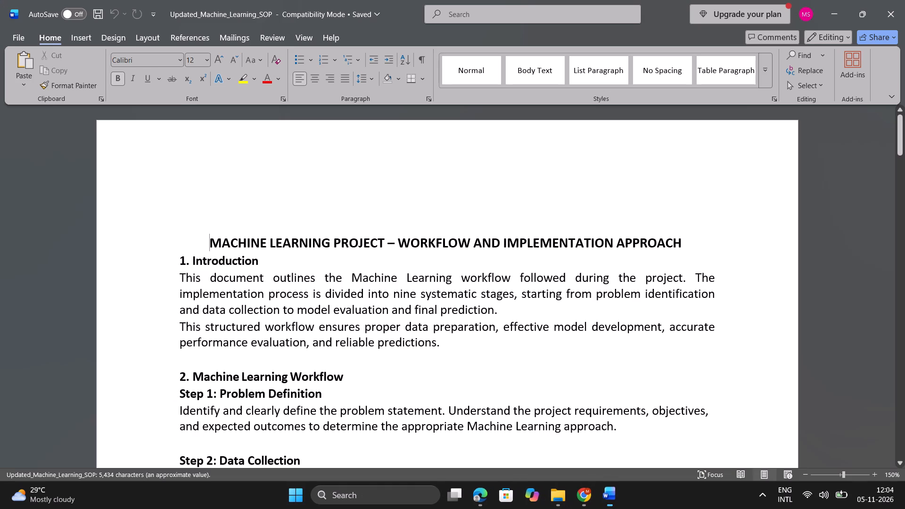
# Review the reopened Updated_Machine_Learning_SOP document, from the workflow steps and flowchart through the notebook-style evidence panels for the nine stages.
pyautogui.hscroll(3, 448, 322)
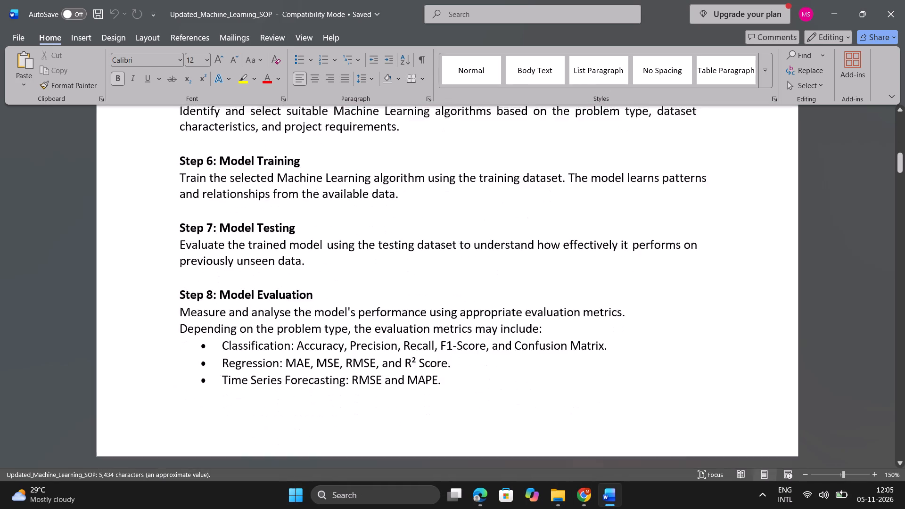
pyautogui.scroll(-7, 448, 322)
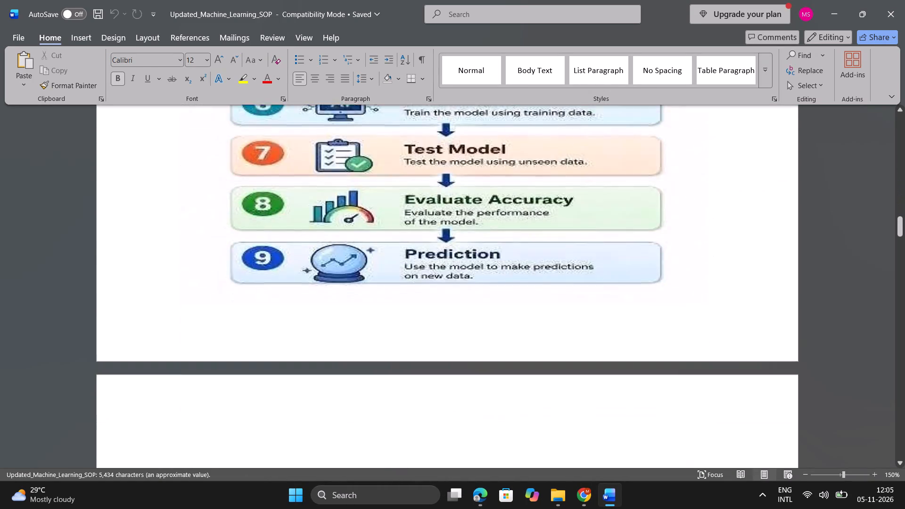
pyautogui.scroll(-20, 448, 322)
pyautogui.scroll(-4, 448, 322)
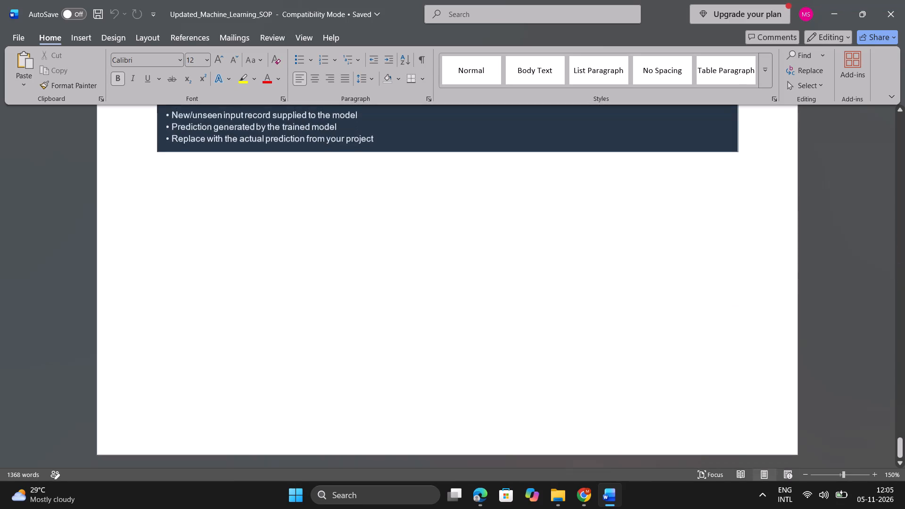
pyautogui.scroll(-20, 448, 322)
pyautogui.scroll(-3, 448, 322)
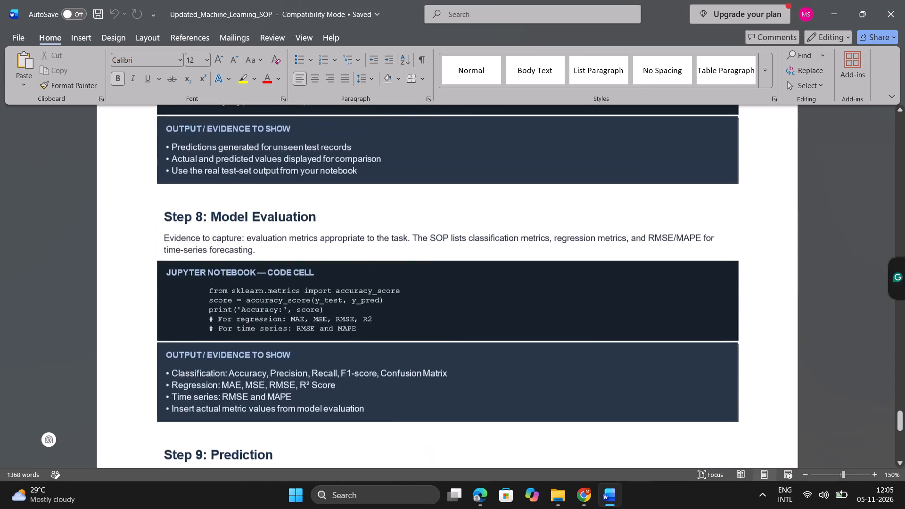
pyautogui.scroll(5, 448, 322)
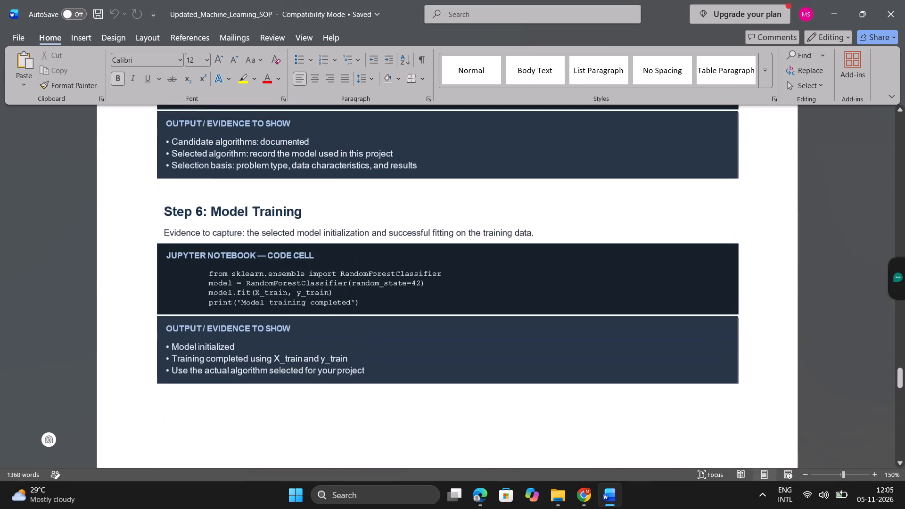
pyautogui.scroll(3, 448, 322)
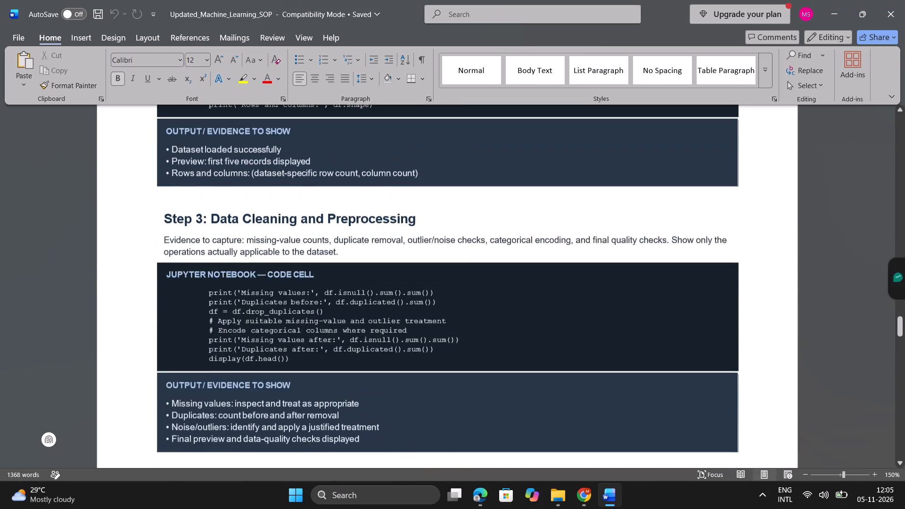
pyautogui.scroll(2, 448, 322)
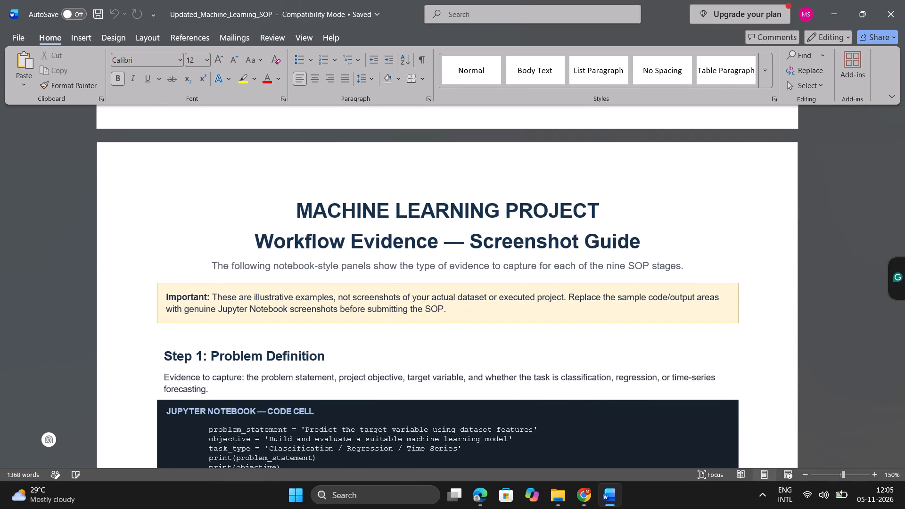
# Close the Updated_Machine_Learning_SOP document and minimize the Downloads window to return to the iLovePDF page in Chrome.
pyautogui.click(899, 1)
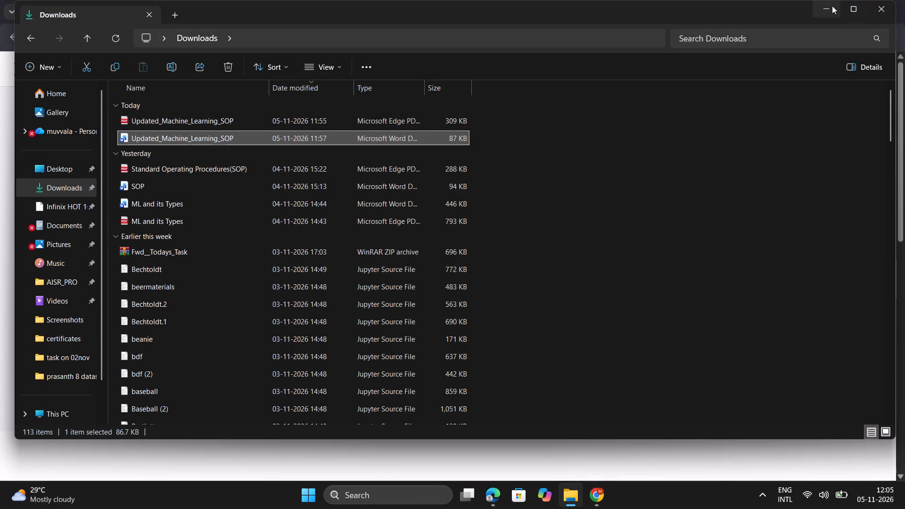
pyautogui.click(832, 6)
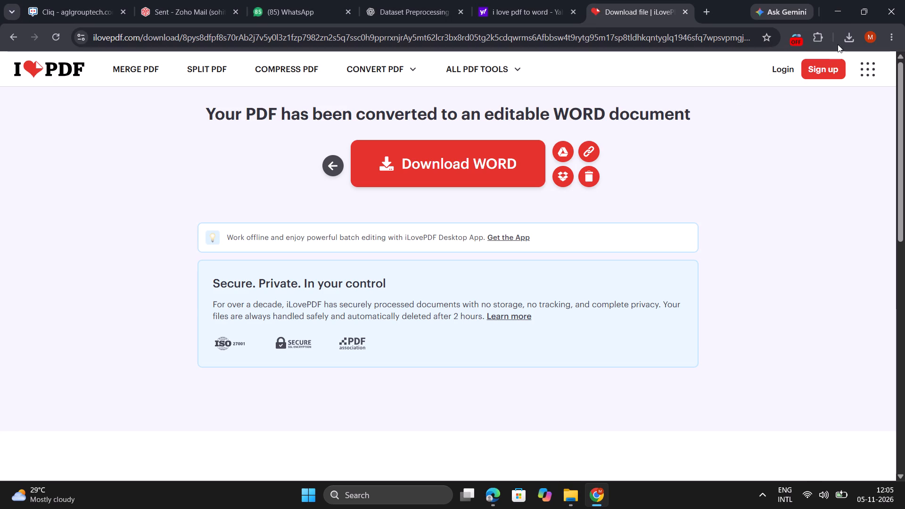
# Minimize the Chrome window showing the iLovePDF download page to return to the desktop.
pyautogui.click(836, 11)
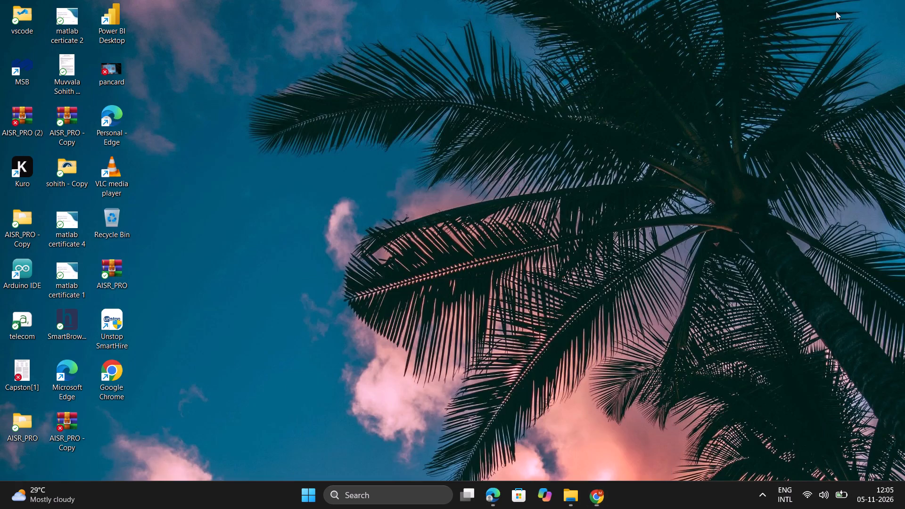
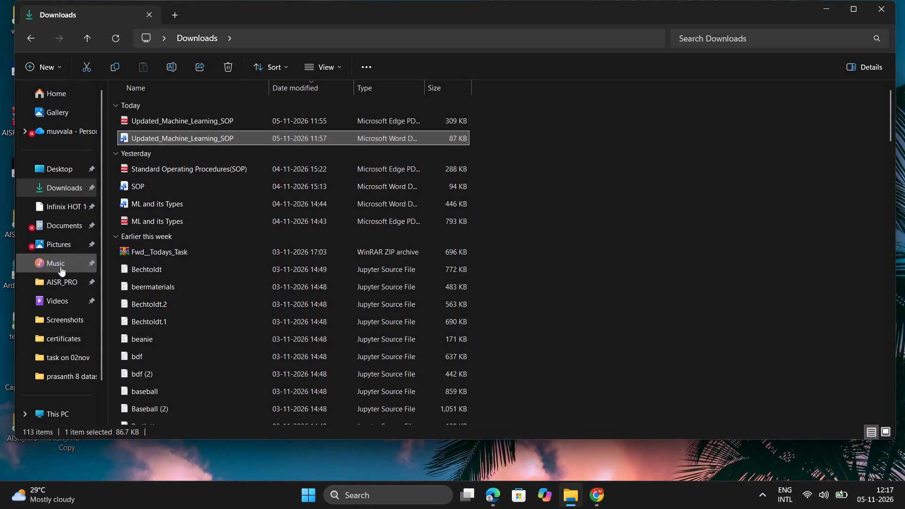
# Refresh the Downloads folder listing and minimize the File Explorer window to return to the desktop.
pyautogui.click(61, 189)
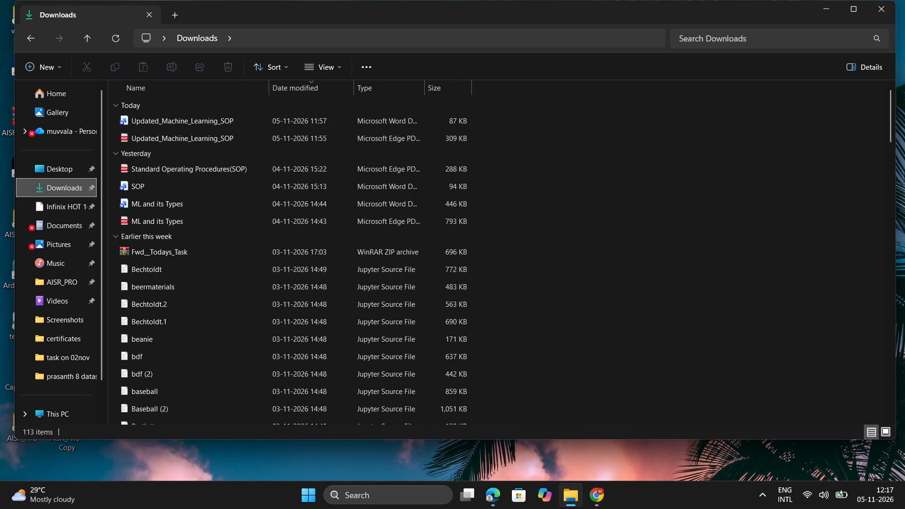
pyautogui.click(834, 11)
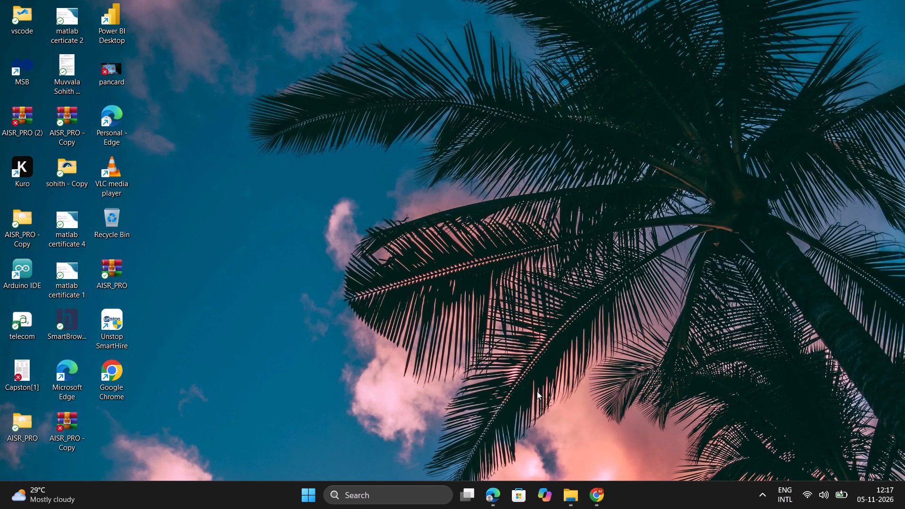